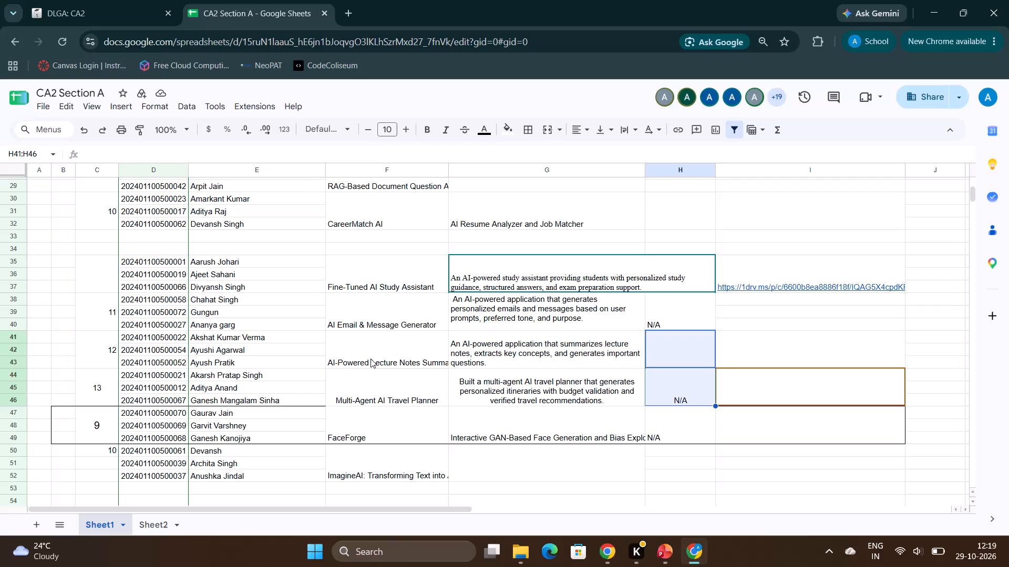
# Switch to the DLGA CA2 assignment page and open the form for adding a submission.
pyautogui.click(124, 0)
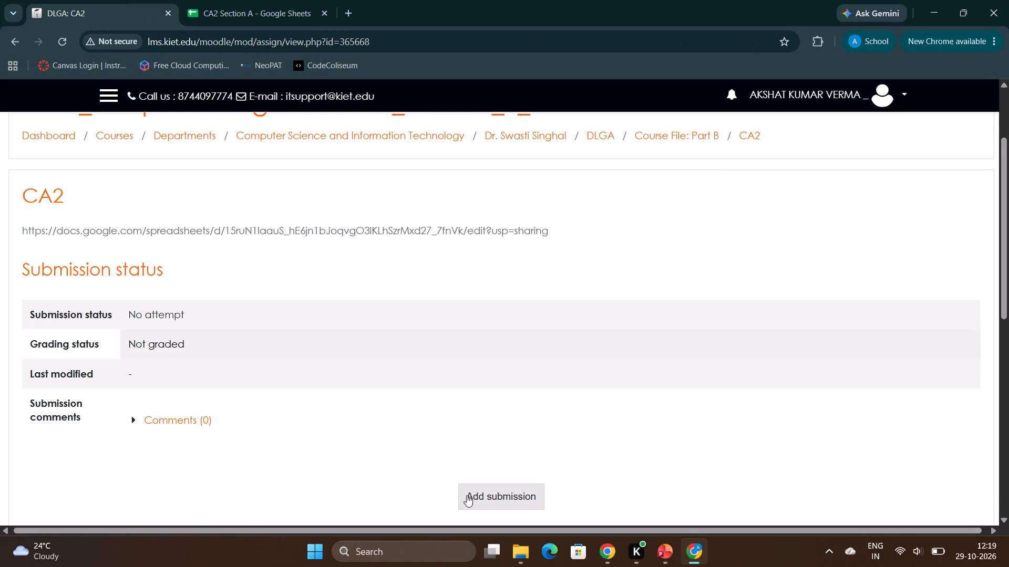
pyautogui.click(490, 497)
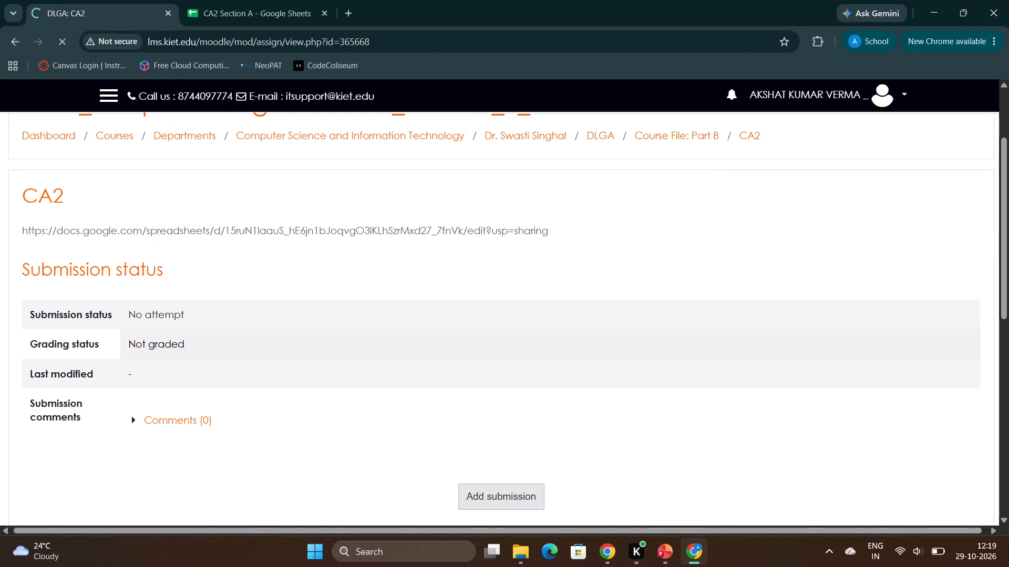
pyautogui.scroll(-2, 608, 472)
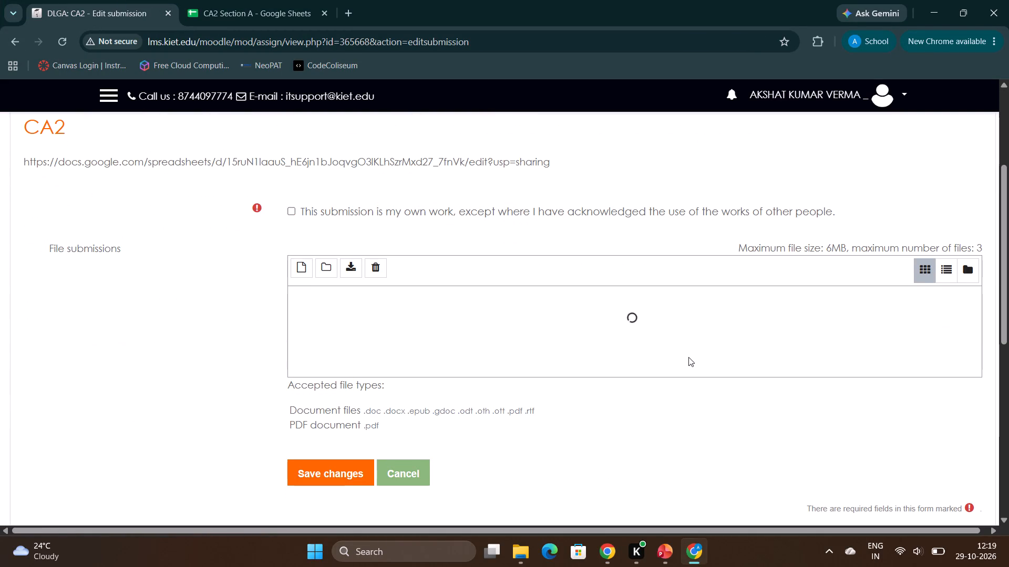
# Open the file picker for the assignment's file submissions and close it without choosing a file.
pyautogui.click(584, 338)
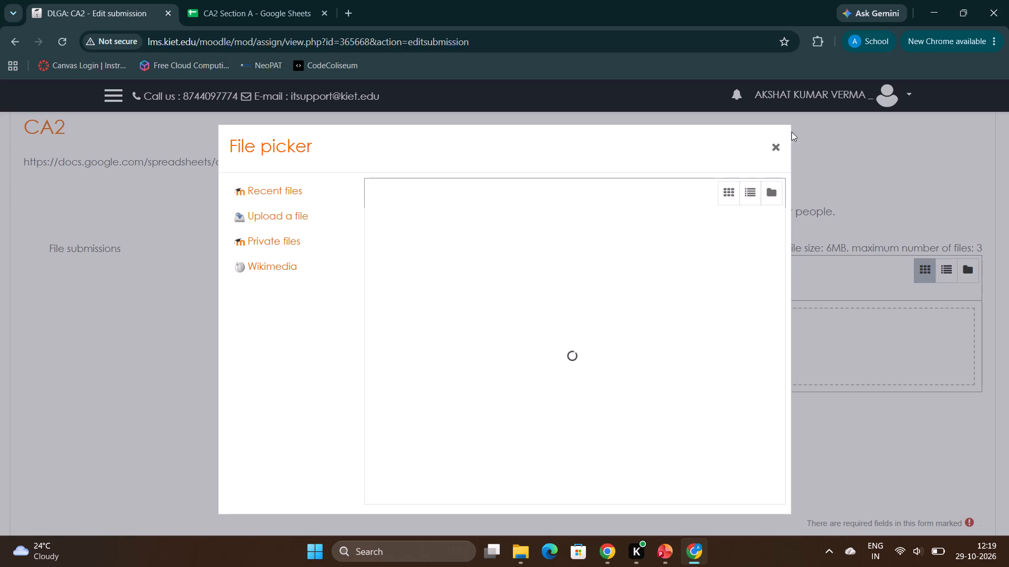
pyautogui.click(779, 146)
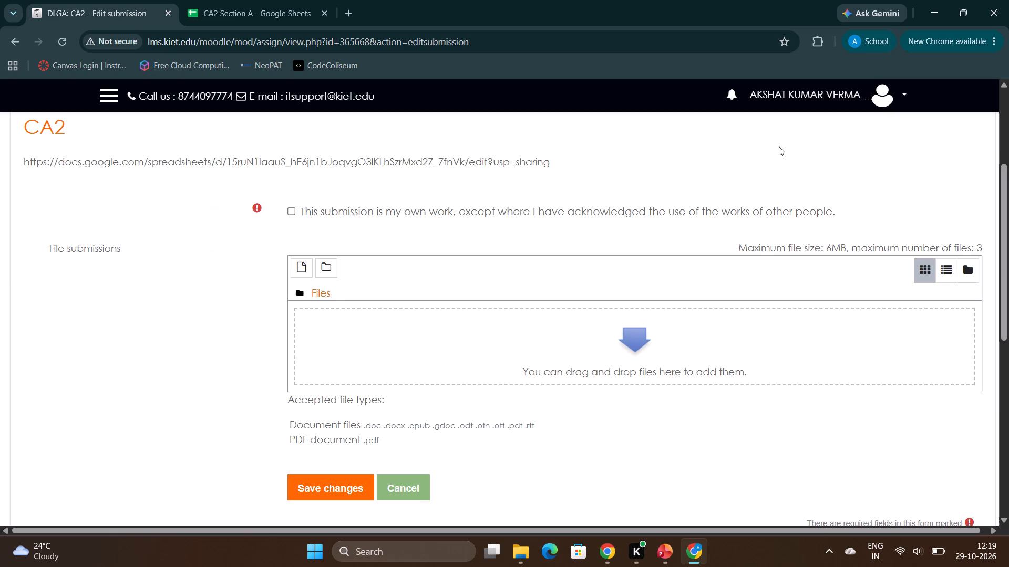
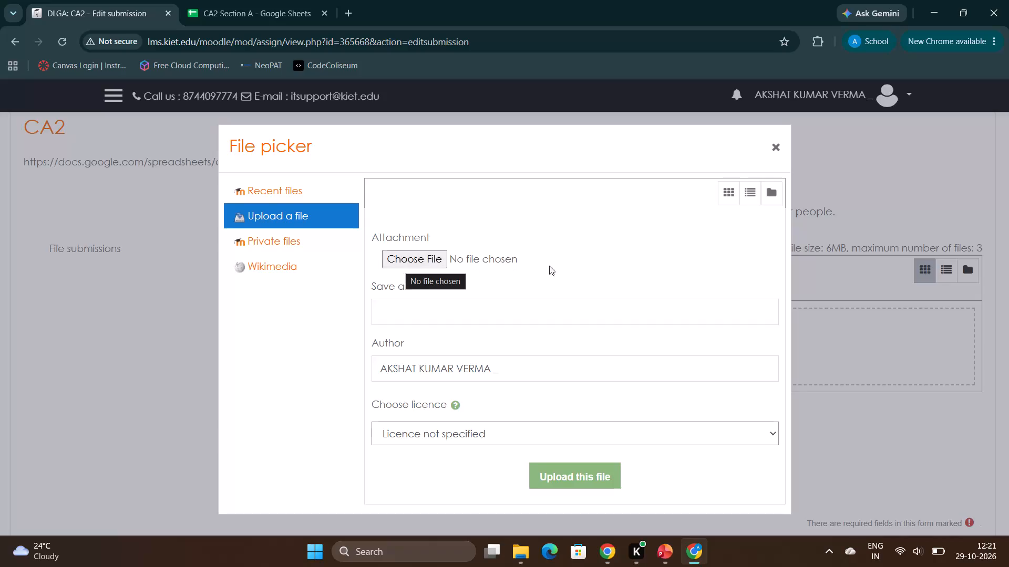
# Upload the Lecture_Notes_Summarizer_DLGA presentation from the Downloads folder to the assignment's file submissions.
pyautogui.click(422, 261)
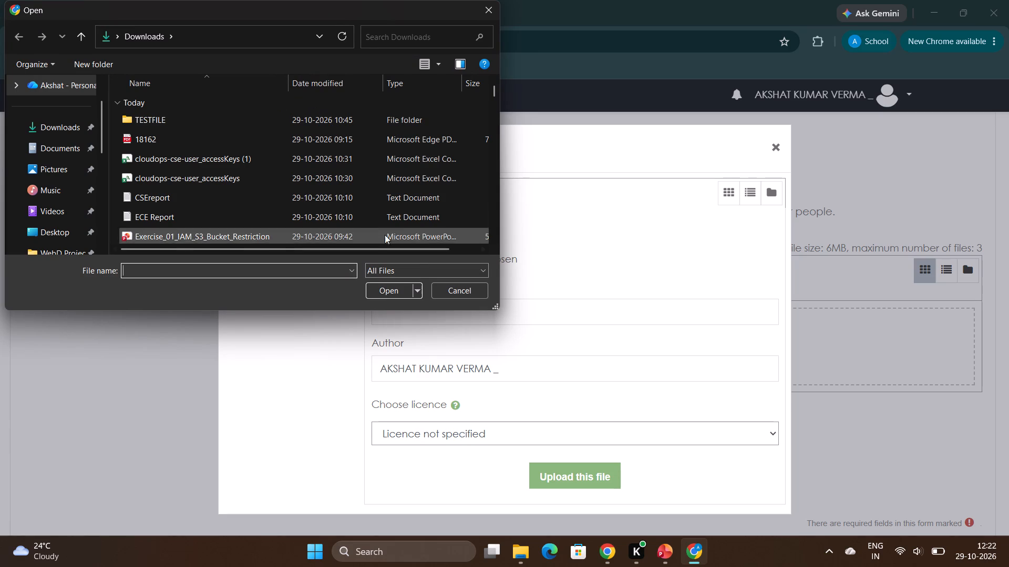
pyautogui.scroll(7, 243, 219)
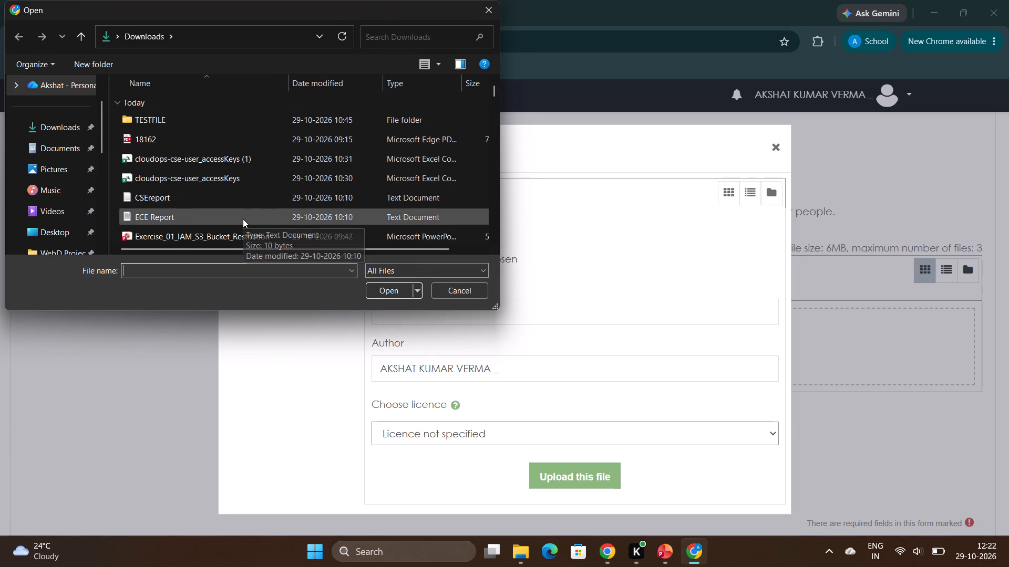
pyautogui.scroll(2, 243, 219)
pyautogui.scroll(-2, 243, 219)
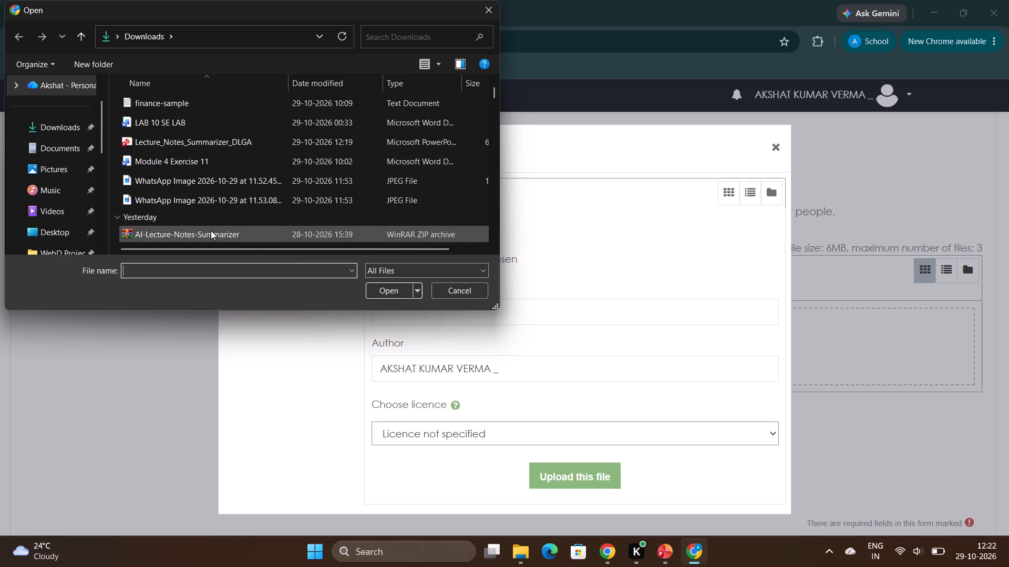
pyautogui.scroll(1, 256, 198)
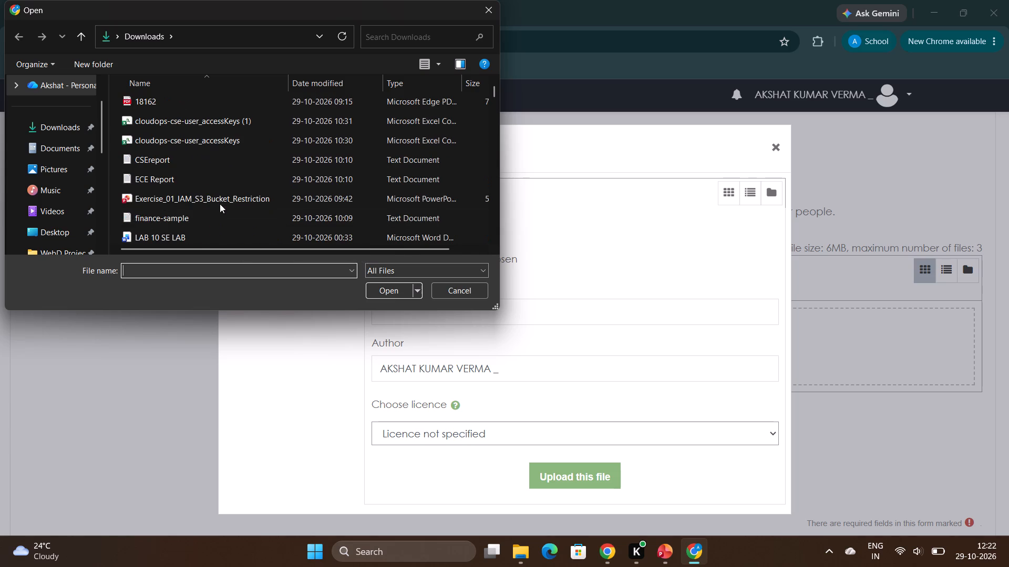
pyautogui.scroll(-1, 209, 200)
pyautogui.click(249, 154)
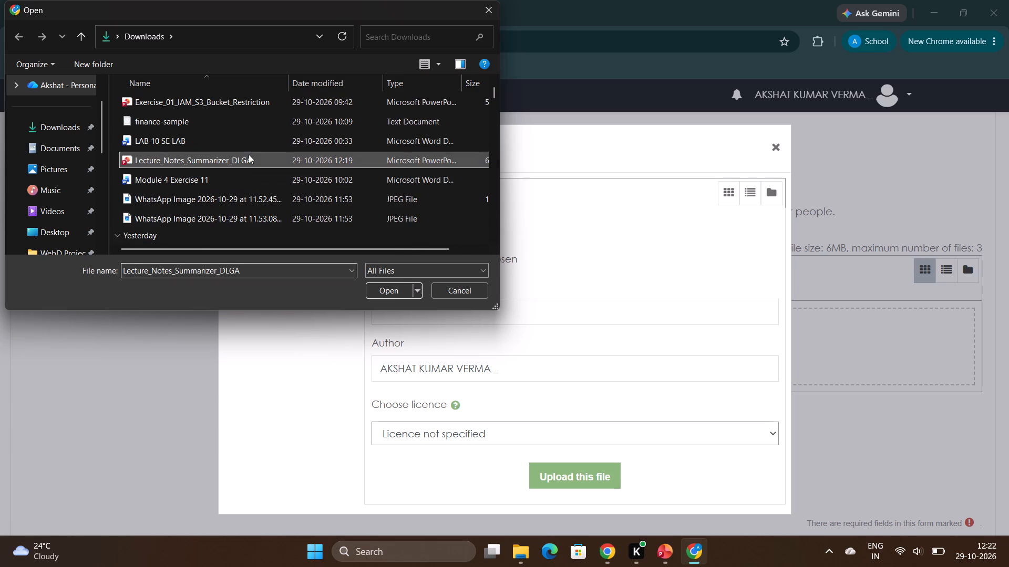
pyautogui.click(380, 291)
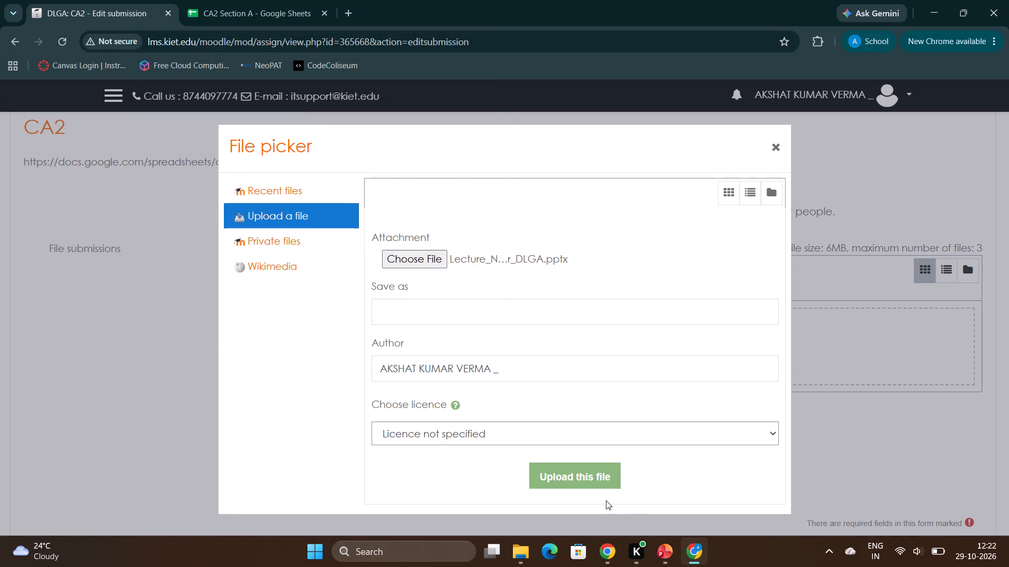
pyautogui.click(577, 477)
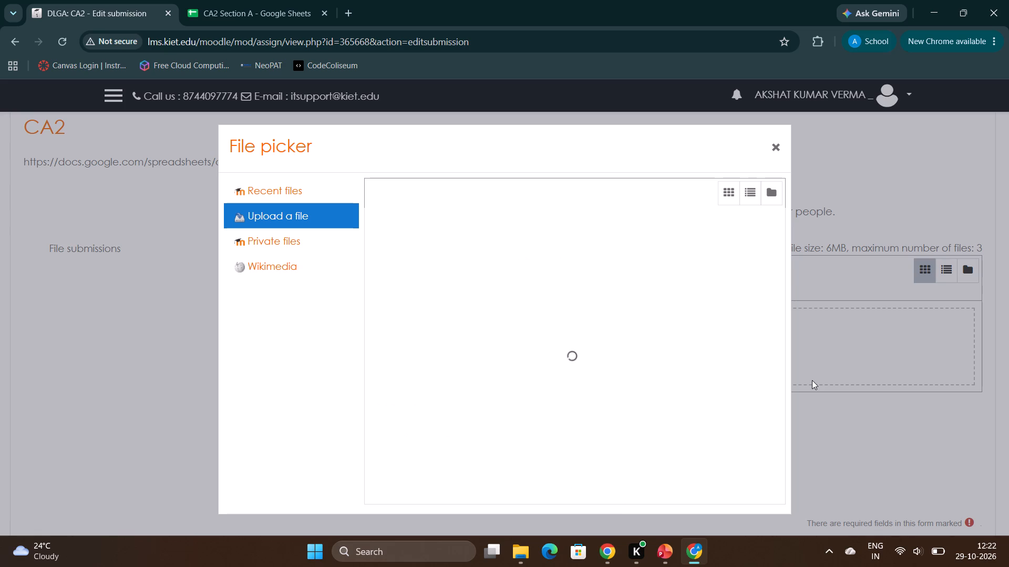
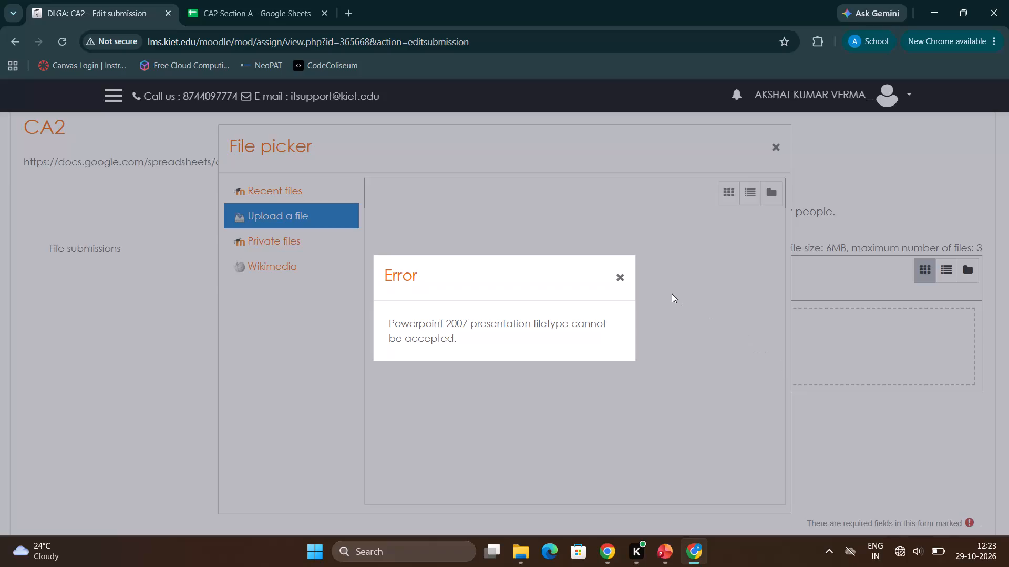
# Close the upload error and the file picker and return to the CA2 assignment's status page.
pyautogui.click(616, 269)
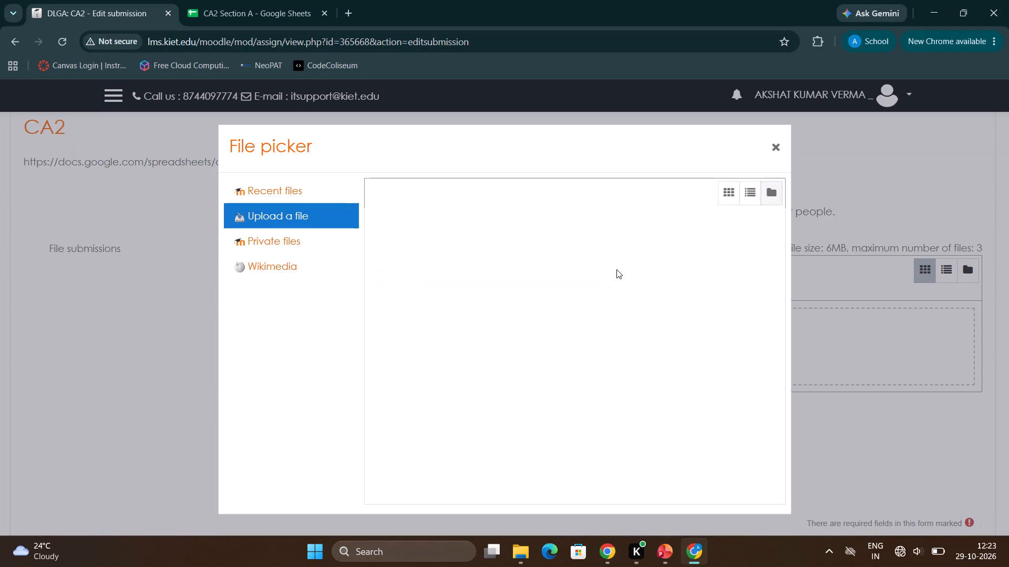
pyautogui.click(779, 147)
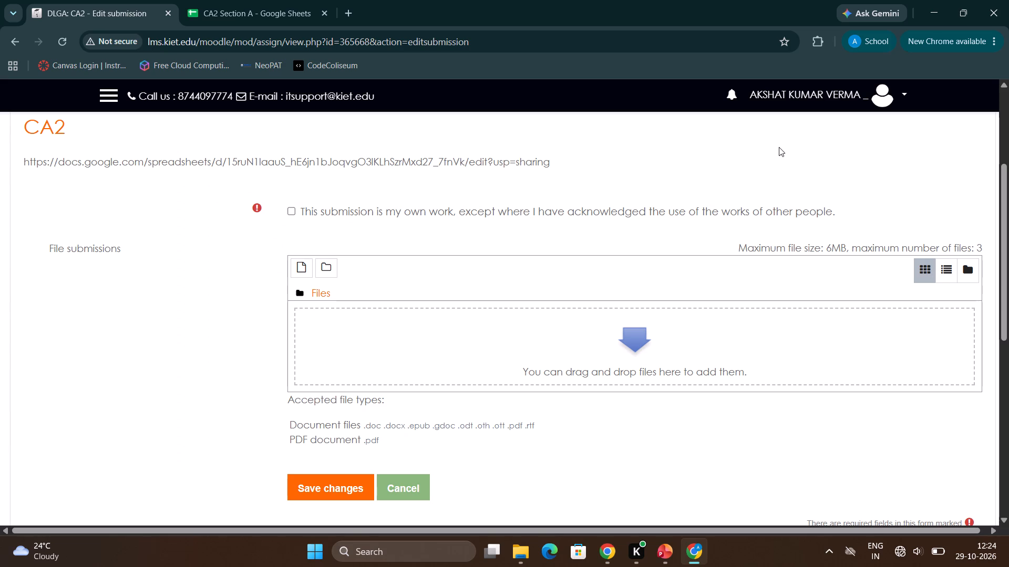
pyautogui.scroll(6, 944, 166)
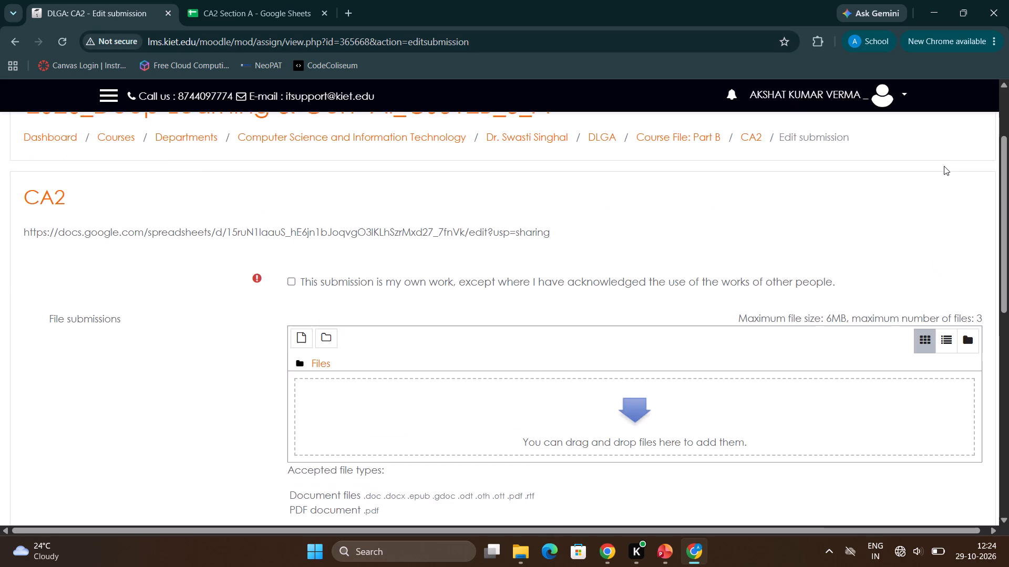
pyautogui.click(755, 249)
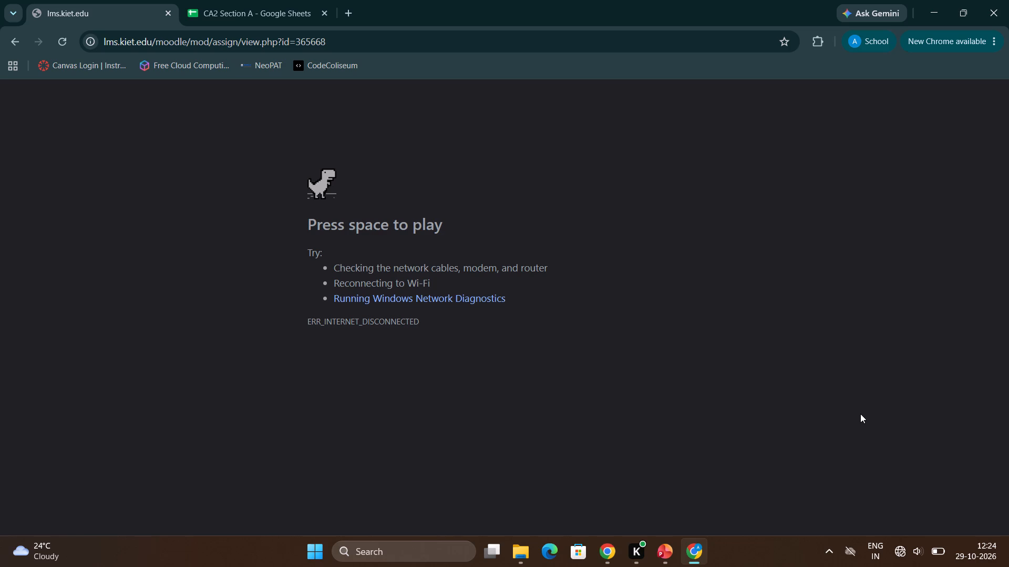
# Connect to the LAPTOP-GAFAUM63 5747 Wi-Fi network and reload the CA2 assignment page.
pyautogui.click(929, 556)
pyautogui.click(822, 298)
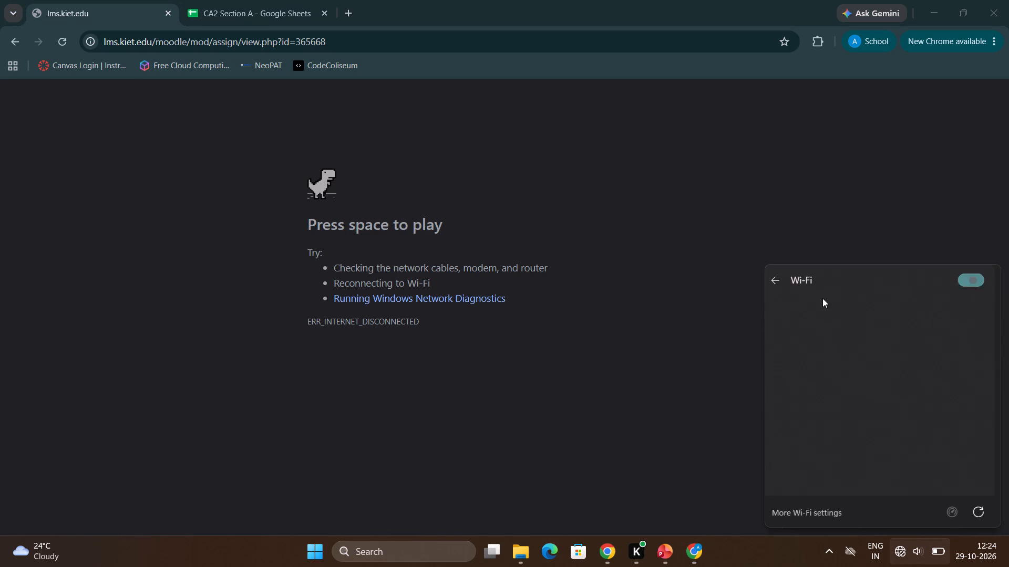
pyautogui.click(840, 354)
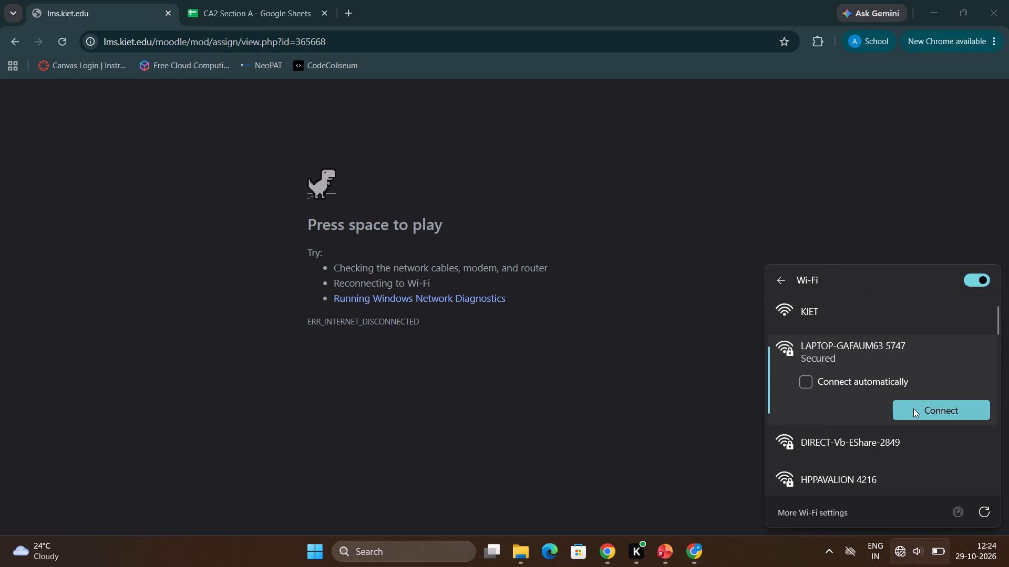
pyautogui.click(913, 408)
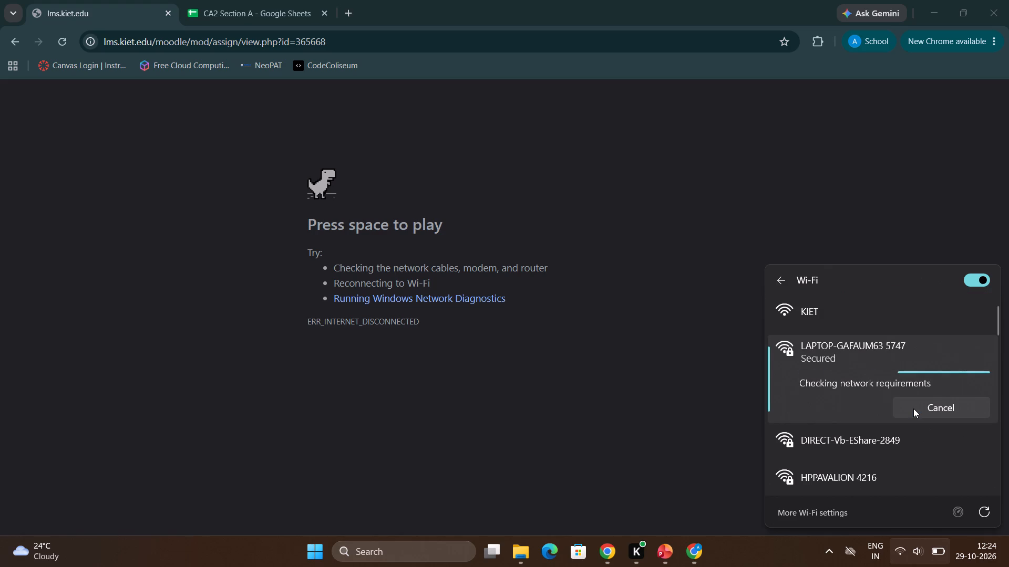
pyautogui.click(136, 169)
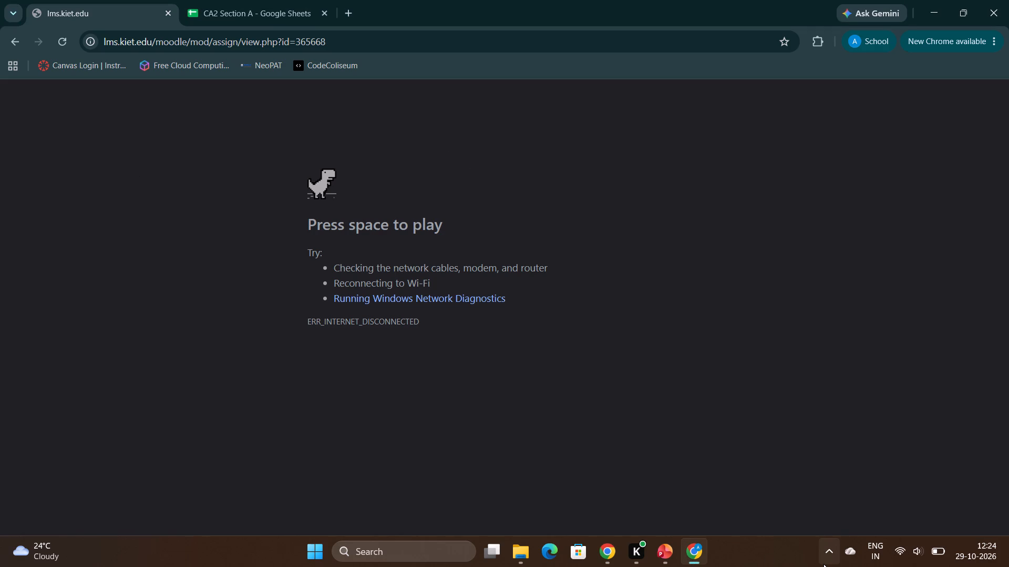
pyautogui.hotkey('ctrl', 'r')
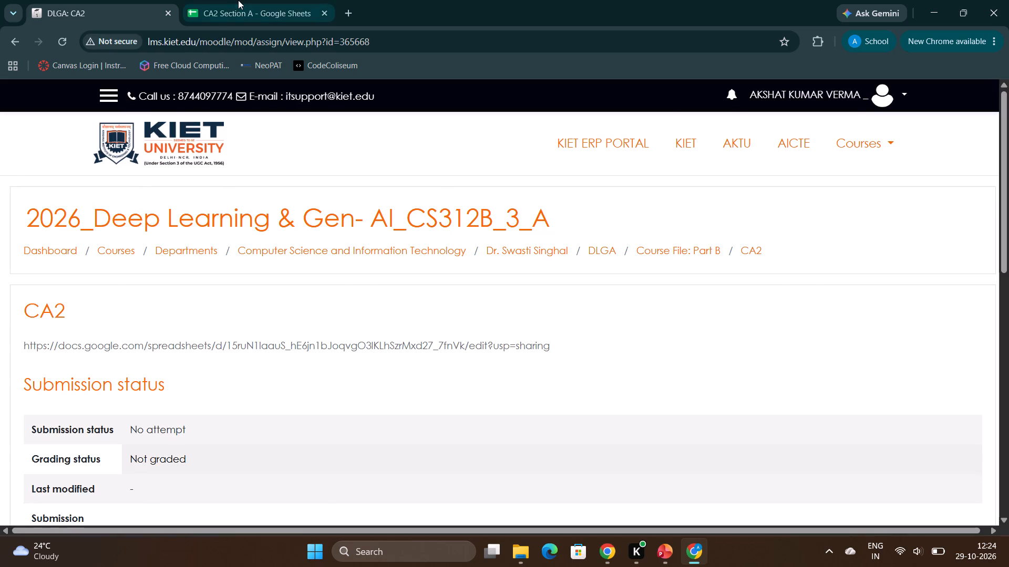
# In the CA2 Section A spreadsheet, enter N/A in column H for group 12's highlighted rows 41 to 43.
pyautogui.click(238, 0)
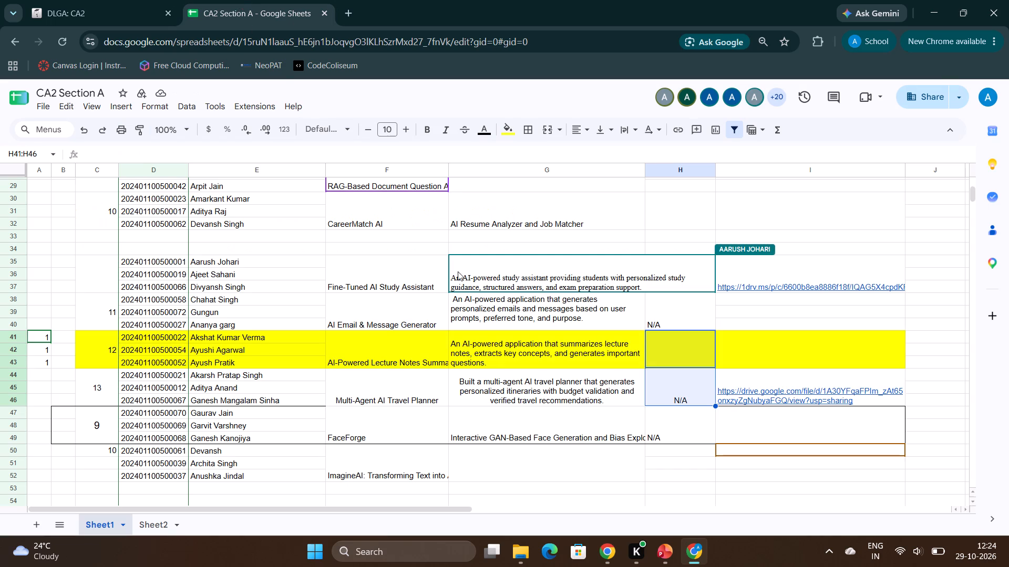
pyautogui.doubleClick(685, 358)
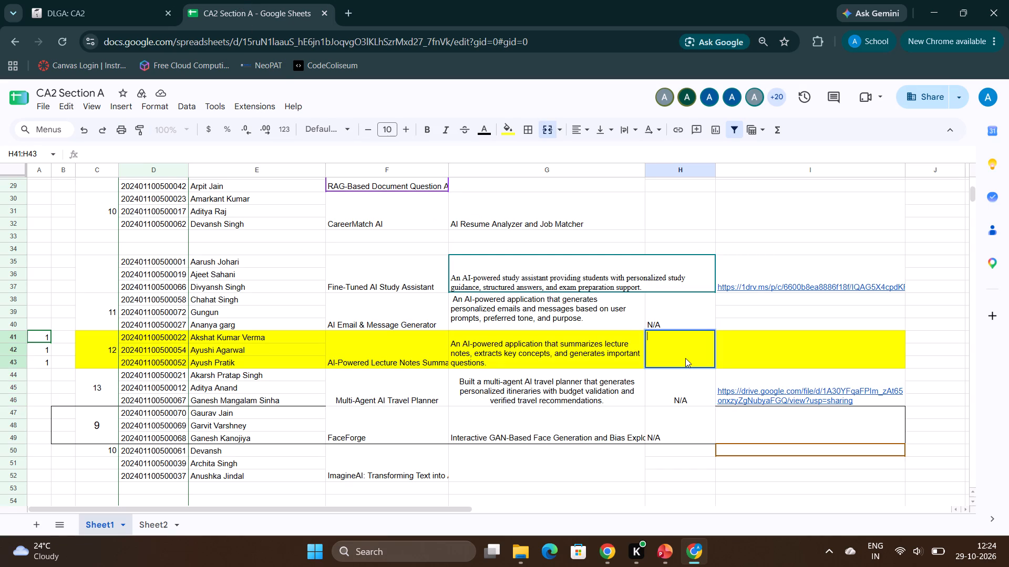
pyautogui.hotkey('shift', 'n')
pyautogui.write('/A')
pyautogui.click(766, 354)
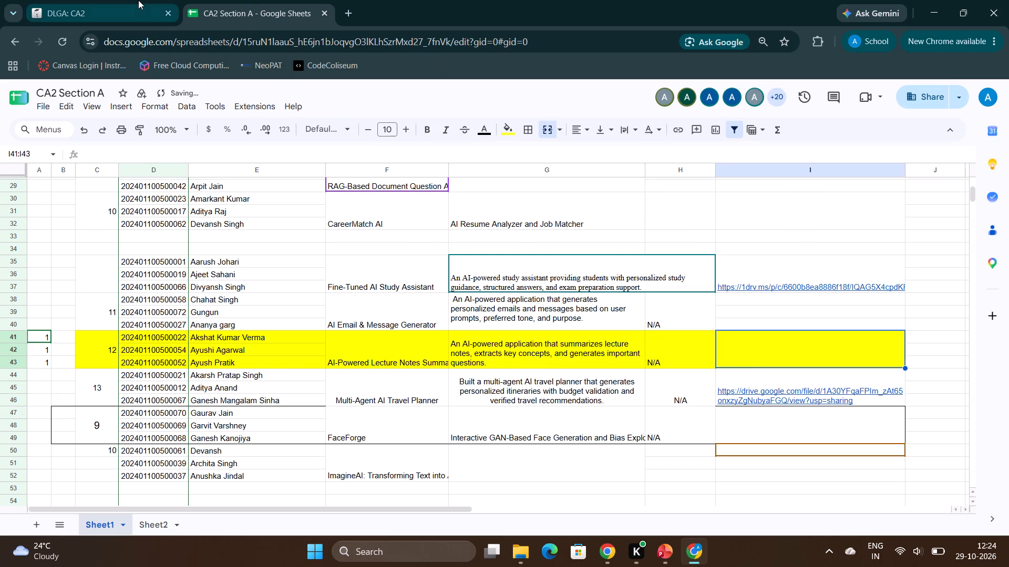
# Return to the CA2 assignment page, then switch to File Explorer's Downloads folder containing the Lecture_Notes_Summarizer_DLGA presentation.
pyautogui.click(138, 0)
pyautogui.scroll(-1, 354, 254)
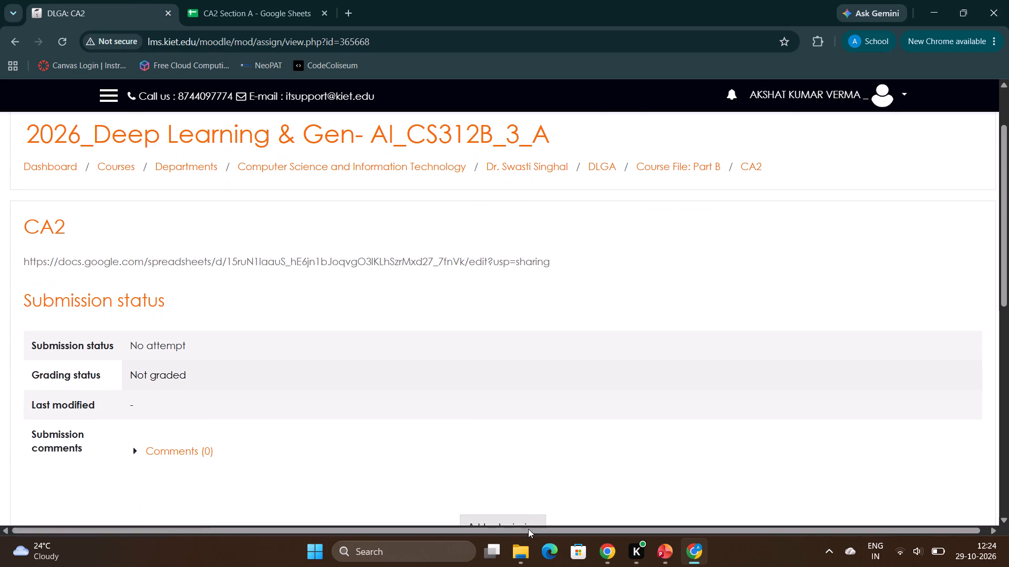
pyautogui.click(522, 551)
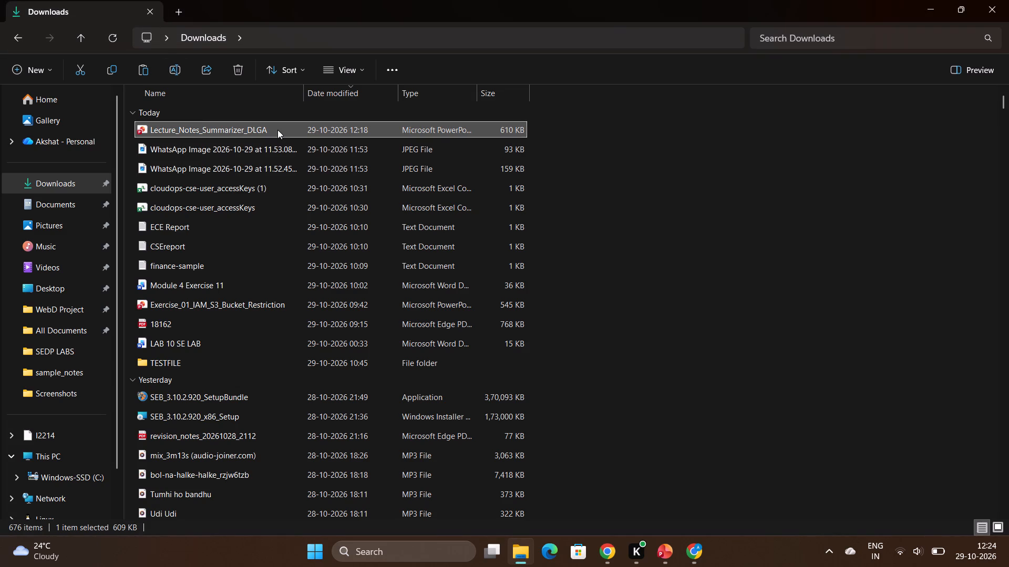
# Open the Lecture_Notes_Summarizer_DLGA presentation from the Downloads folder in PowerPoint.
pyautogui.doubleClick(277, 130)
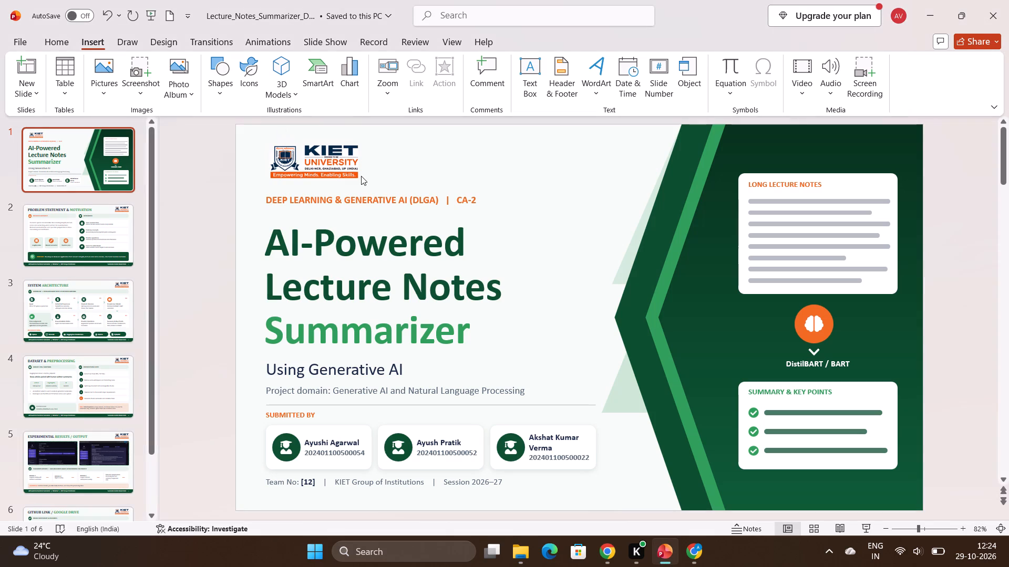
# Switch to the CA2 Section A sheet in Chrome and examine the PPT link entries of other groups and of group 12.
pyautogui.hotkey('alt', 'Tab')
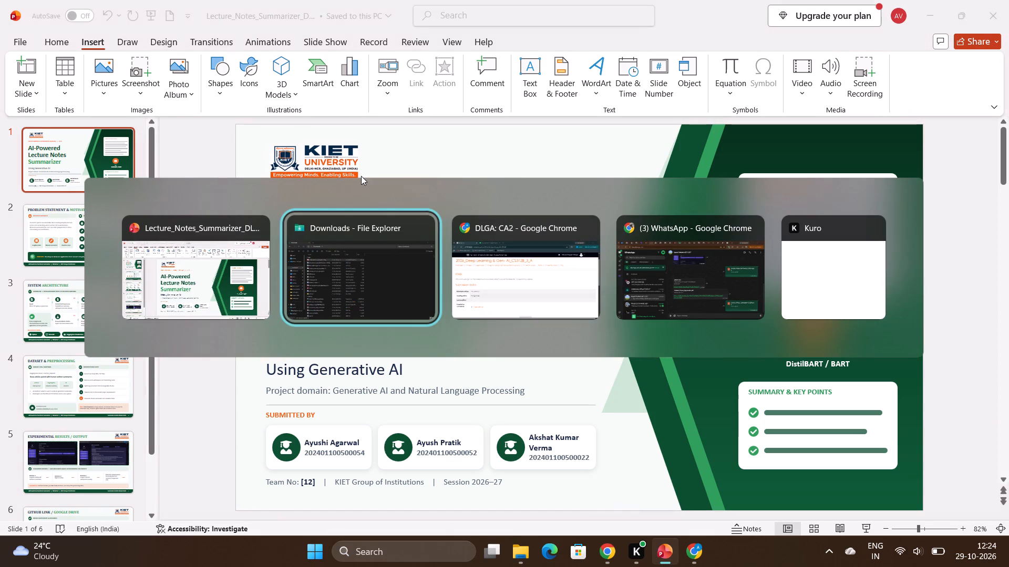
pyautogui.hotkey('alt', 'Tab')
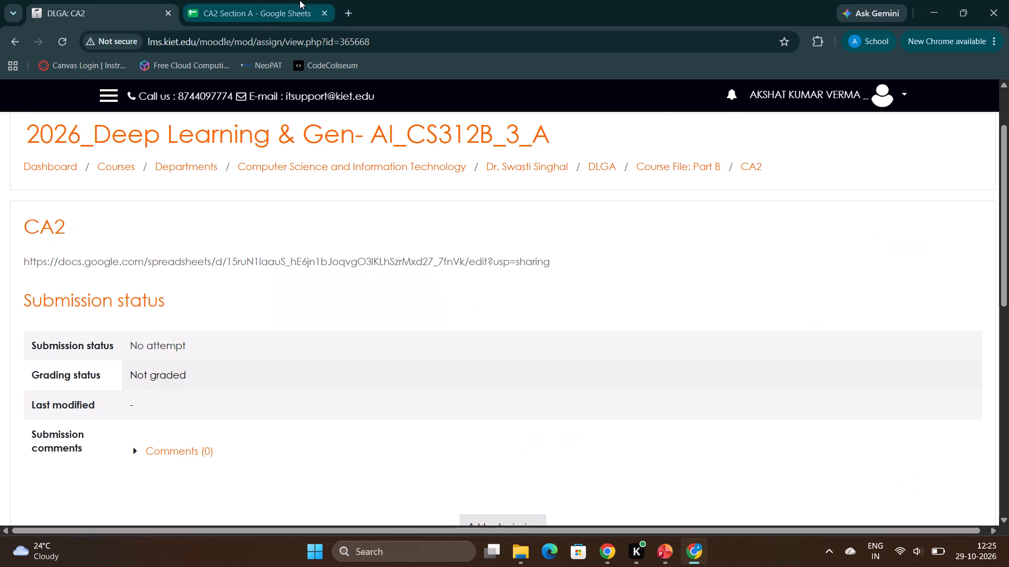
pyautogui.click(300, 0)
pyautogui.hscroll(1, 183, 345)
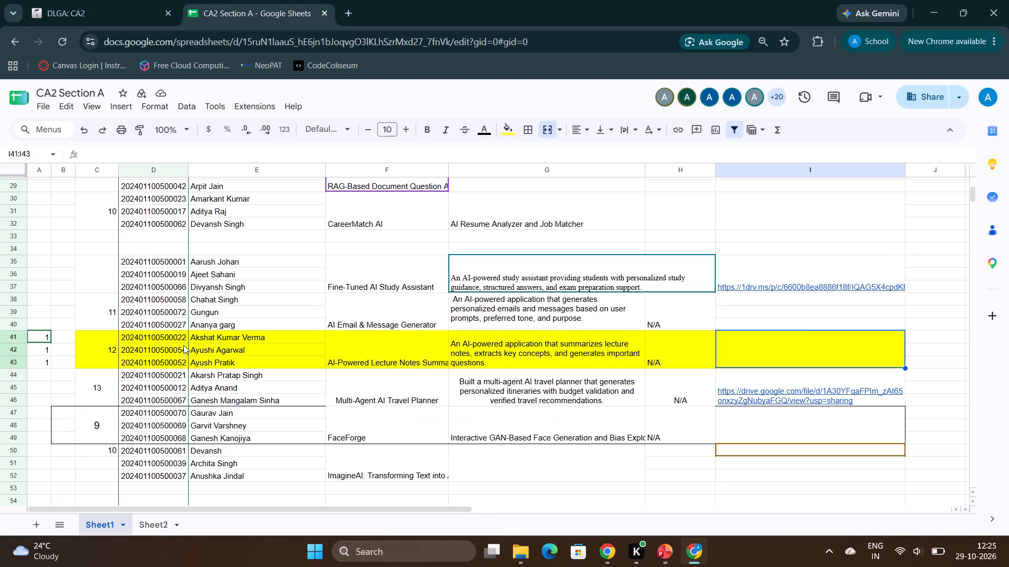
pyautogui.hscroll(1, 183, 345)
pyautogui.scroll(10, 183, 345)
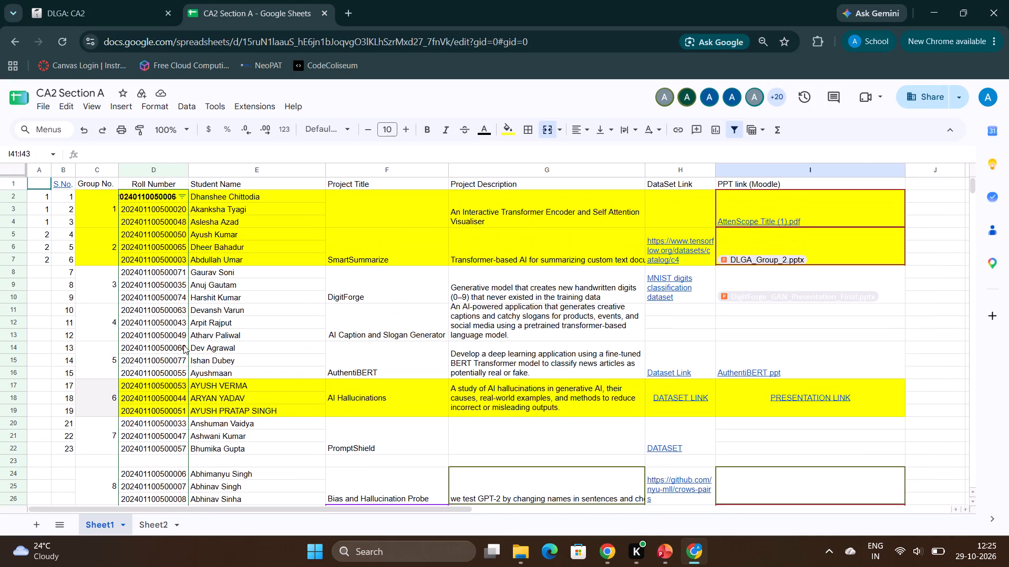
pyautogui.scroll(-7, 183, 345)
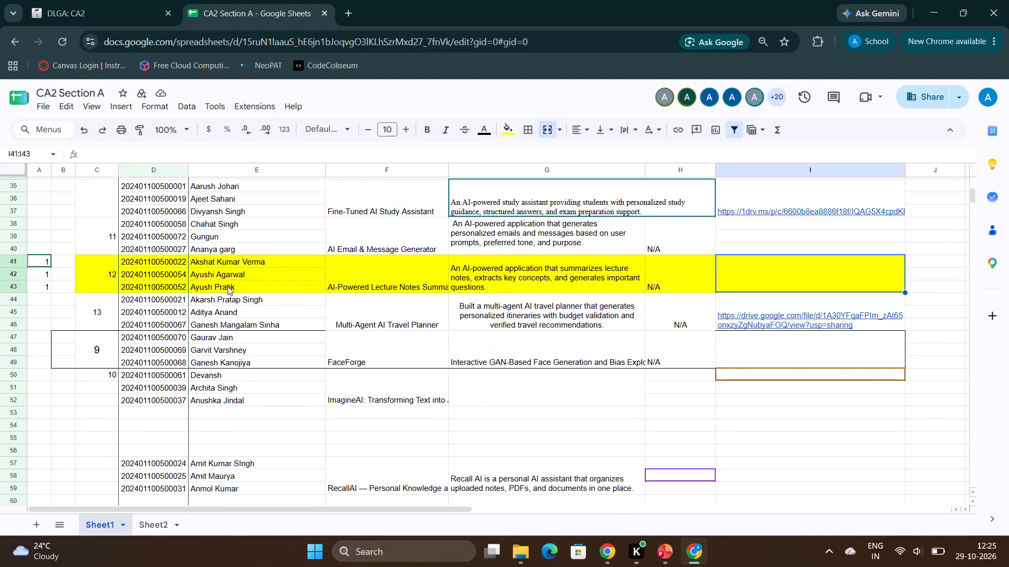
pyautogui.click(807, 278)
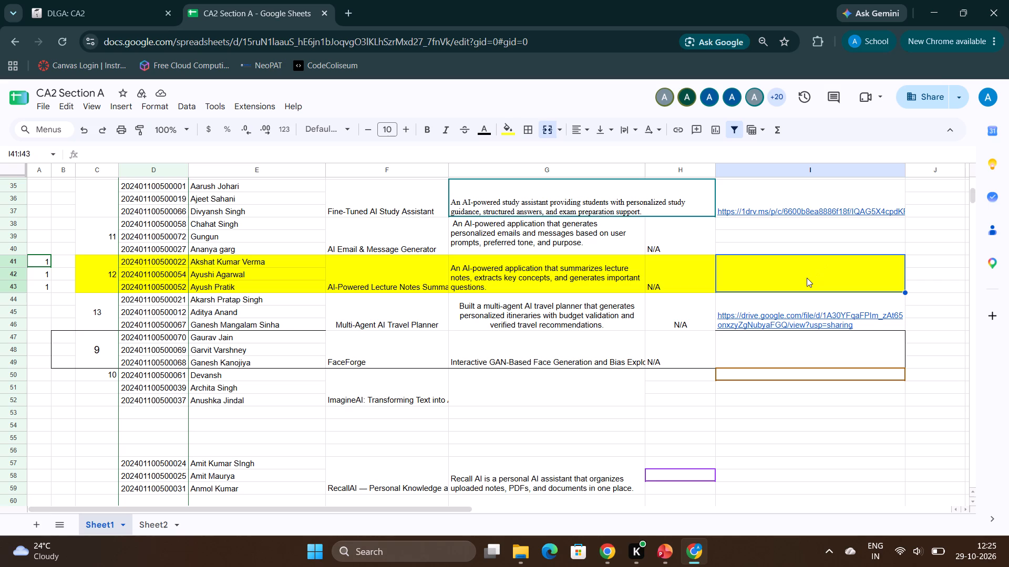
# Switch to the Lecture Notes Summarizer presentation in PowerPoint and look through all its slides.
pyautogui.hotkey('alt', 'Tab')
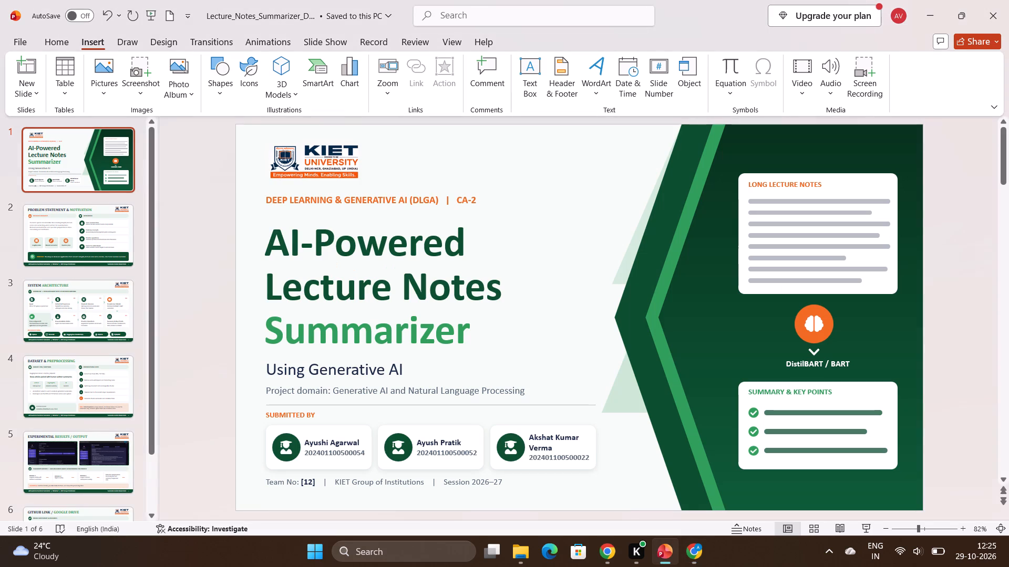
pyautogui.press('Down')
pyautogui.press('Down')
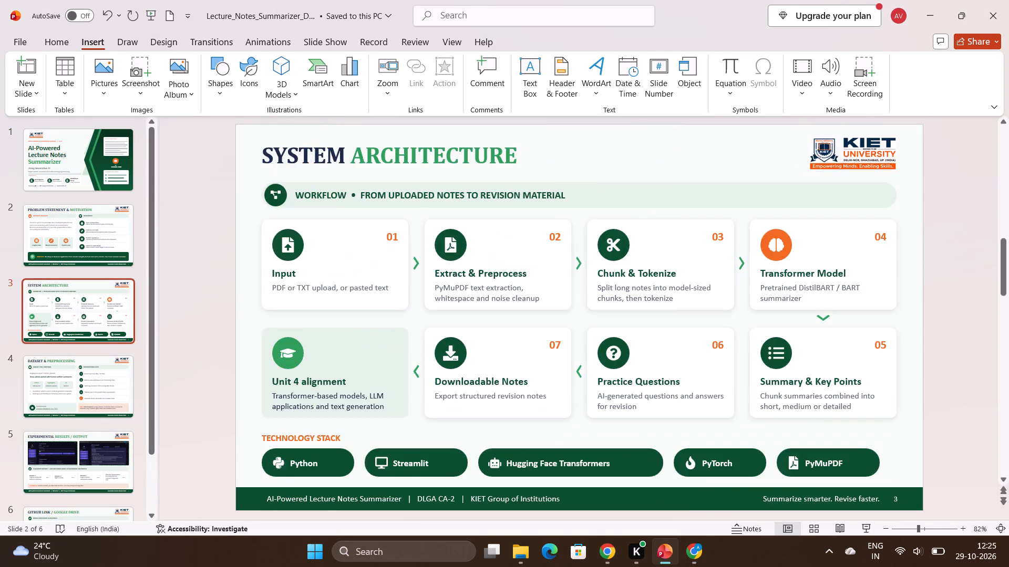
pyautogui.press('Down')
pyautogui.press('Down')
pyautogui.press('Down')
pyautogui.press('Down')
pyautogui.press('Down')
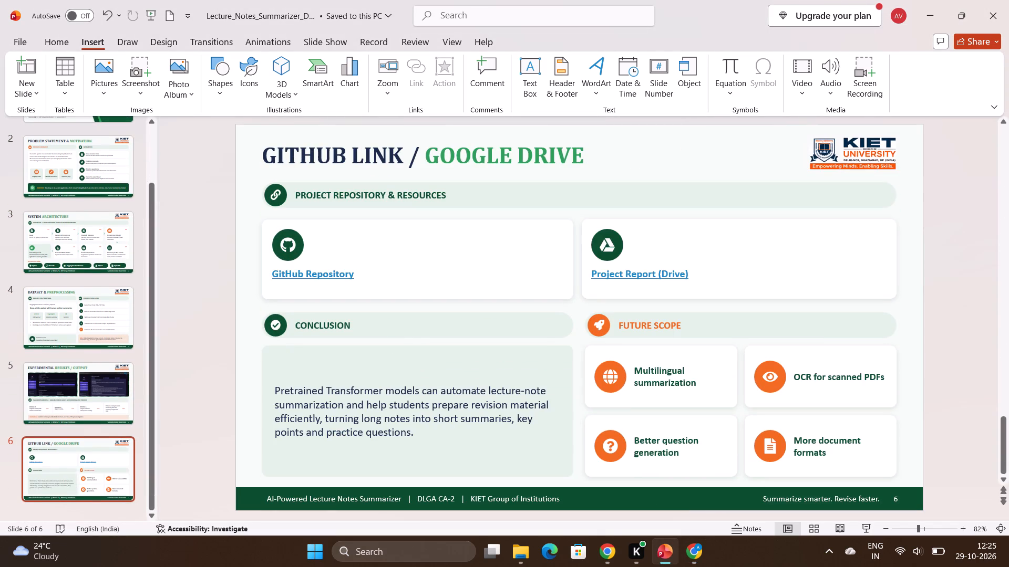
pyautogui.scroll(9, 784, 287)
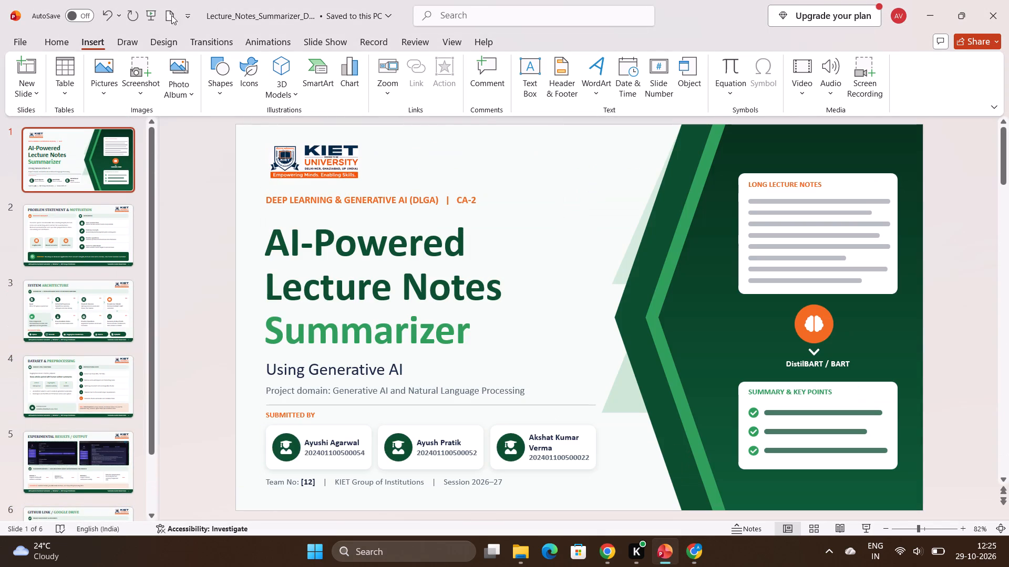
# Save the presentation as a PDF named Lecture_Notes_Summarizer_DLGA_Group_12 in the Downloads folder.
pyautogui.click(19, 32)
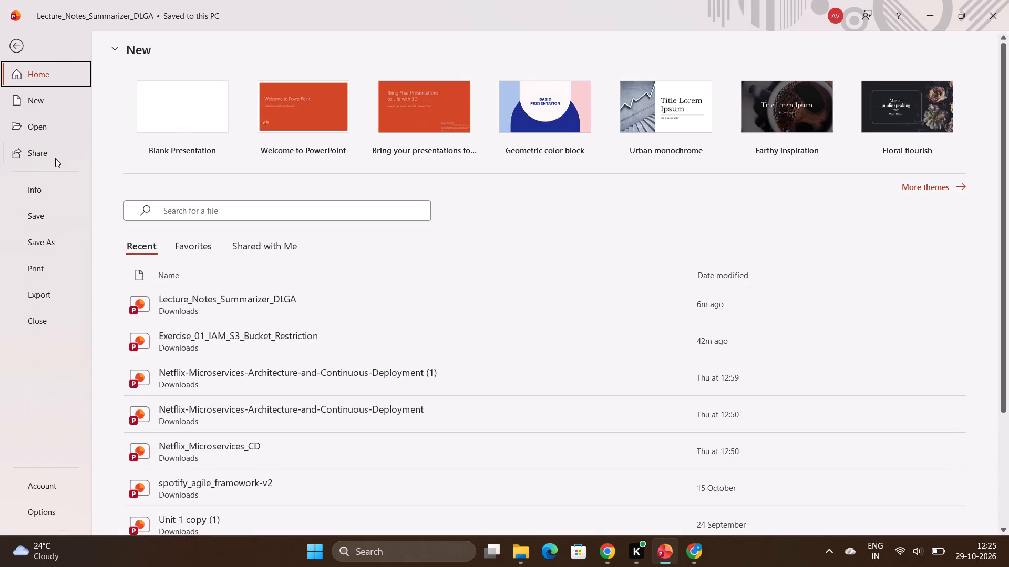
pyautogui.click(52, 250)
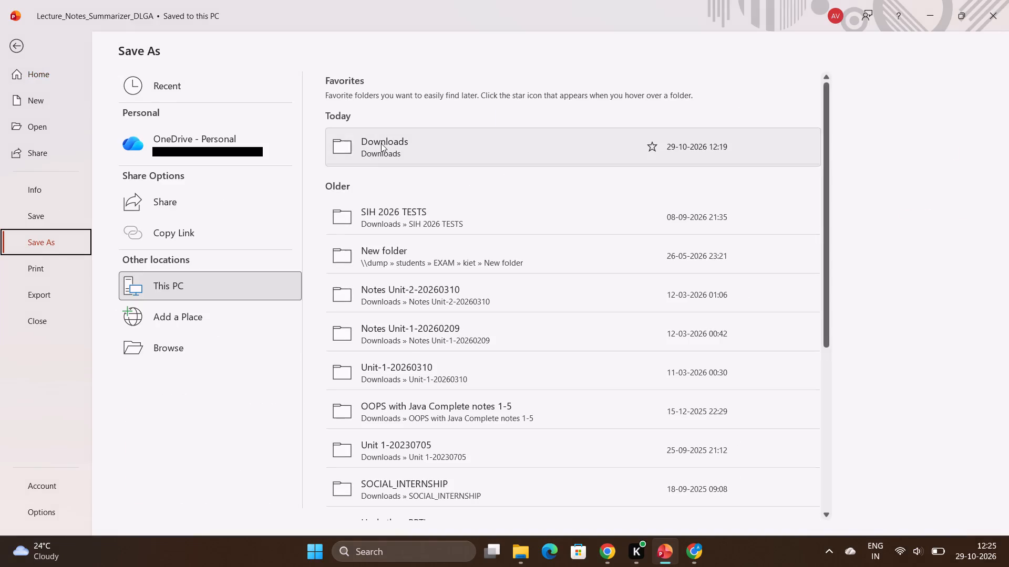
pyautogui.click(381, 143)
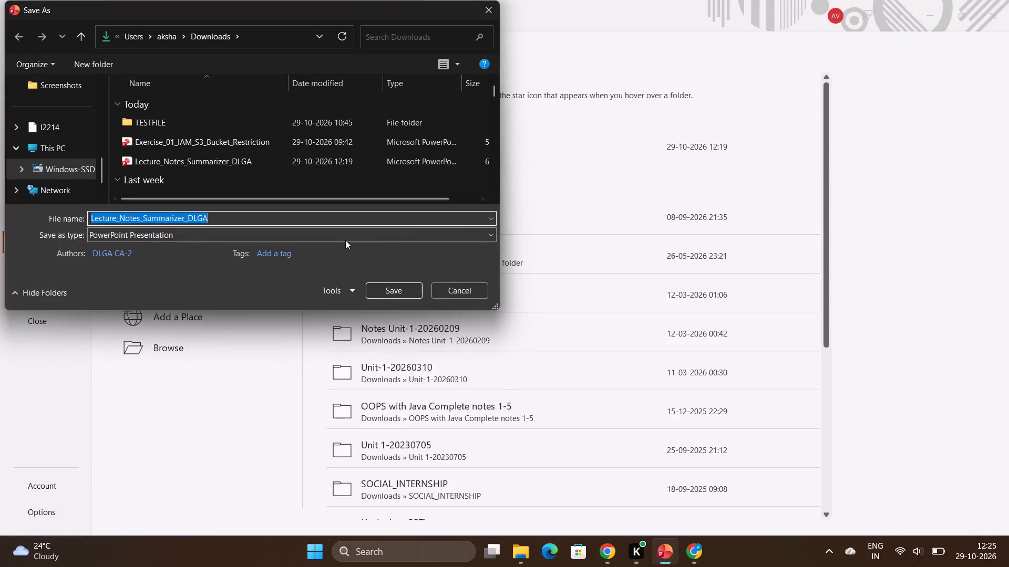
pyautogui.click(336, 235)
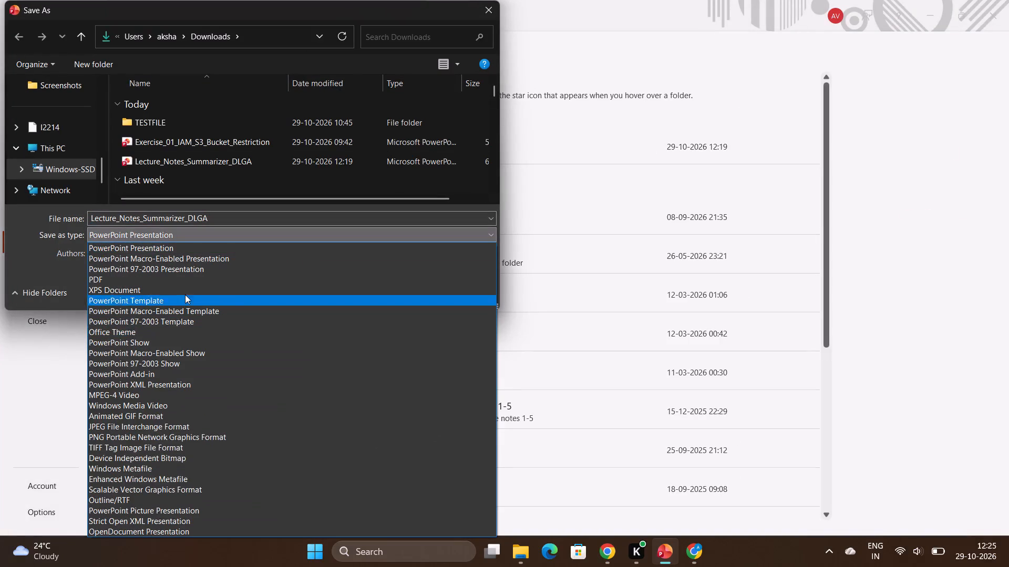
pyautogui.click(176, 278)
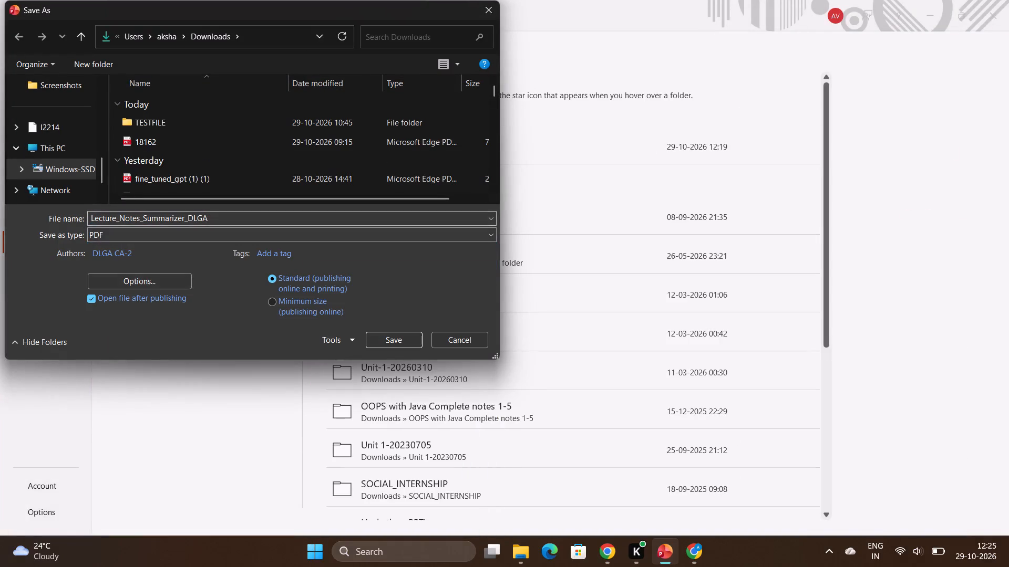
pyautogui.click(258, 220)
pyautogui.press('Right')
pyautogui.write('_Group')
pyautogui.press('space')
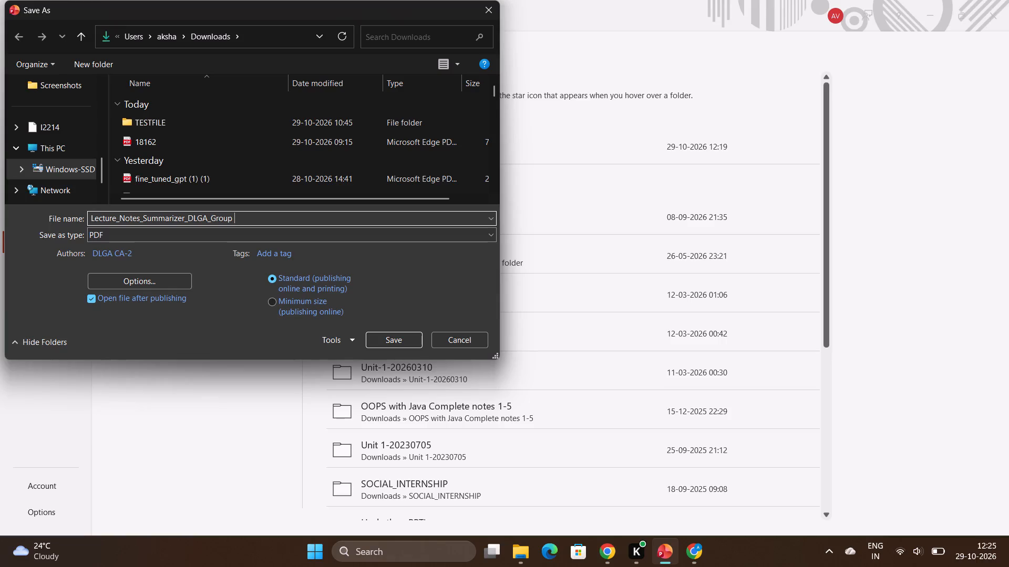
pyautogui.press('BackSpace')
pyautogui.write('_12')
pyautogui.click(414, 342)
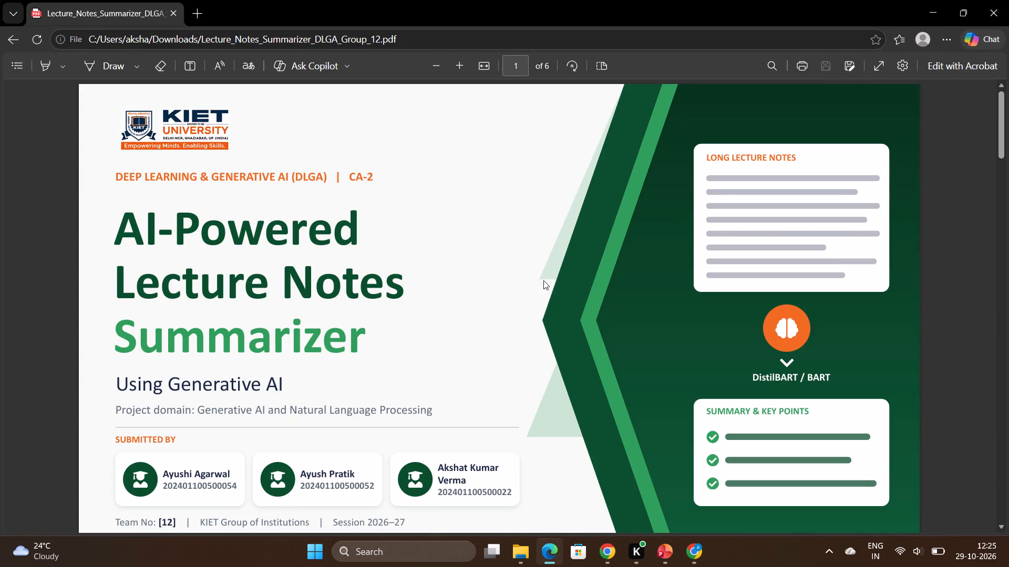
# Review the pages of the exported PDF in Edge and close its window.
pyautogui.scroll(-11, 543, 280)
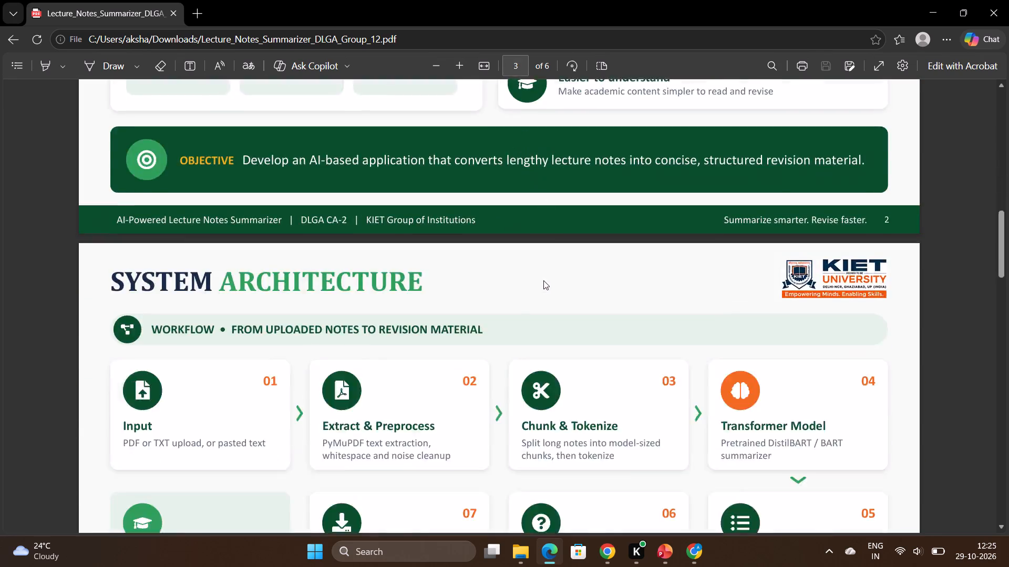
pyautogui.scroll(-16, 543, 280)
pyautogui.scroll(16, 543, 280)
pyautogui.scroll(9, 543, 280)
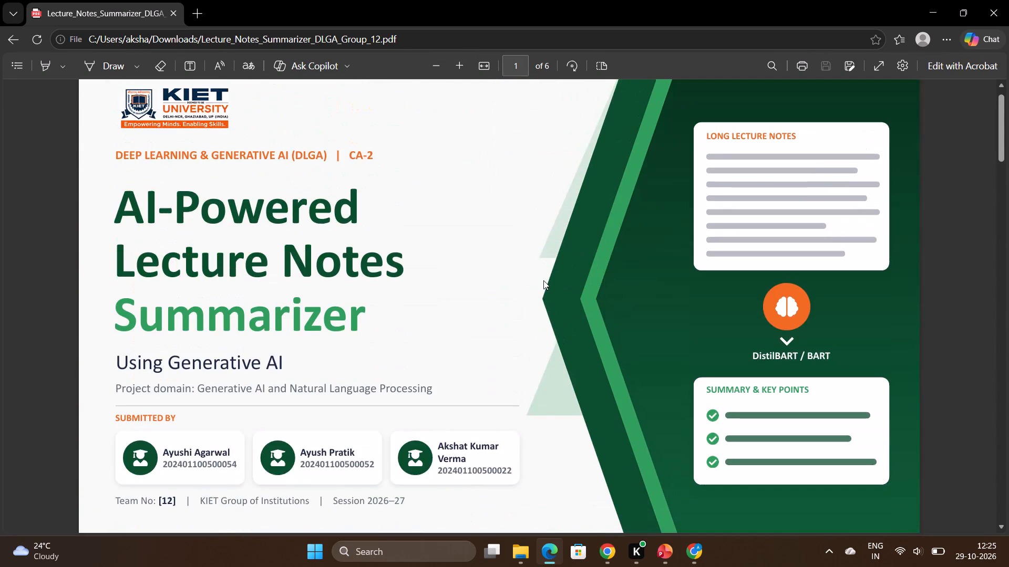
pyautogui.scroll(6, 543, 280)
pyautogui.scroll(-20, 543, 280)
pyautogui.click(1008, 0)
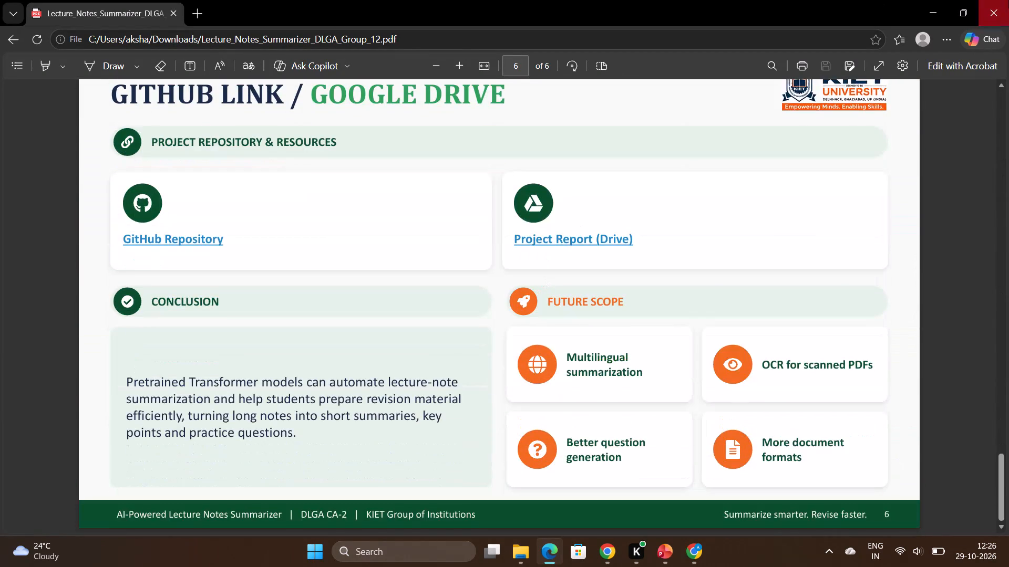
# Switch to the CA2 Section A sheet, select group 12's PPT link cell, and open Google Drive in a new browser tab.
pyautogui.hotkey('alt', 'Tab')
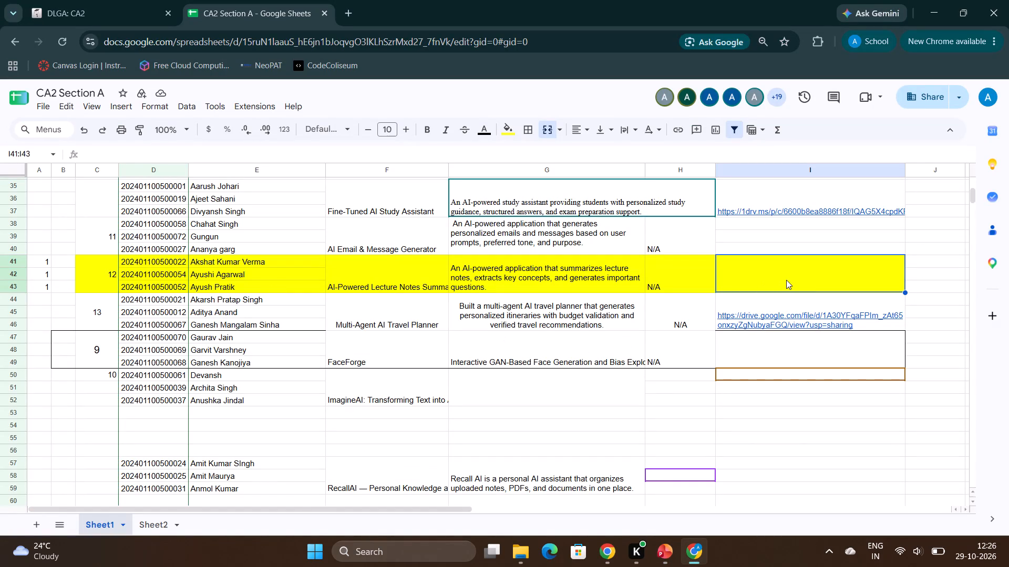
pyautogui.click(786, 280)
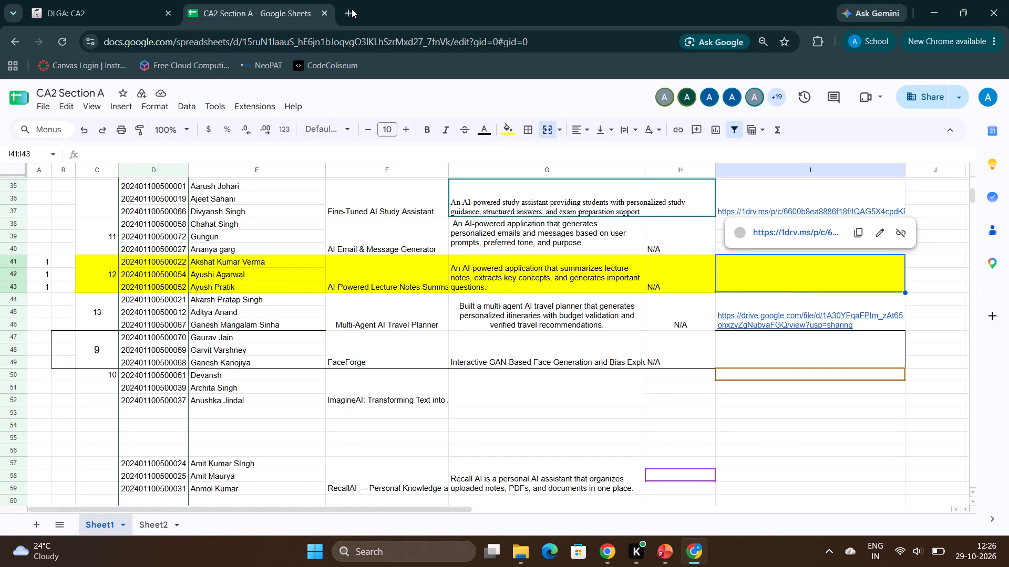
pyautogui.click(346, 9)
pyautogui.write('drive')
pyautogui.press('Return')
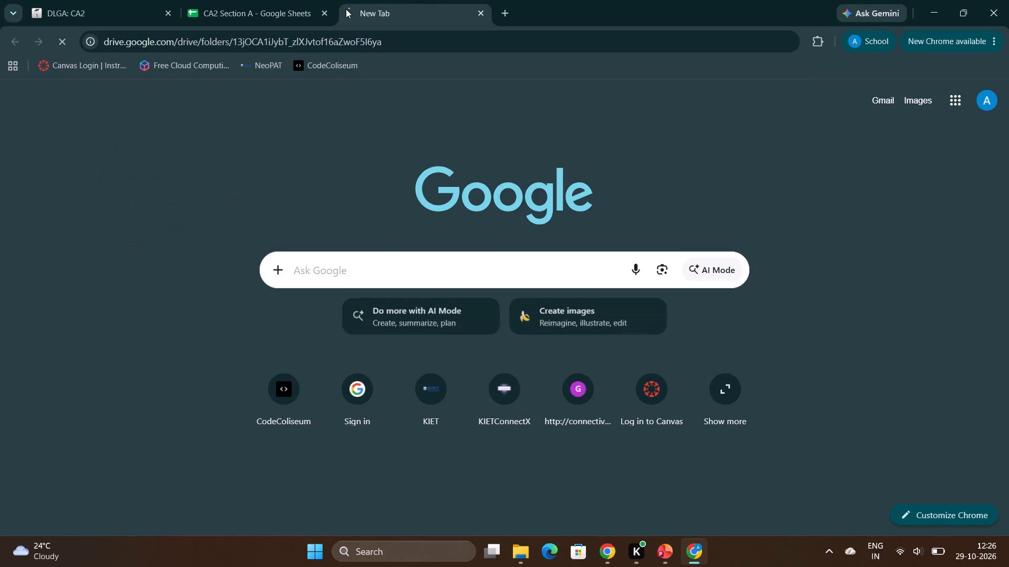
# Start a submission for the CA2 assignment on Moodle and upload the Lecture_Notes_Summarizer_DLGA_Group_12 PDF from Downloads.
pyautogui.hotkey('alt', 'Tab')
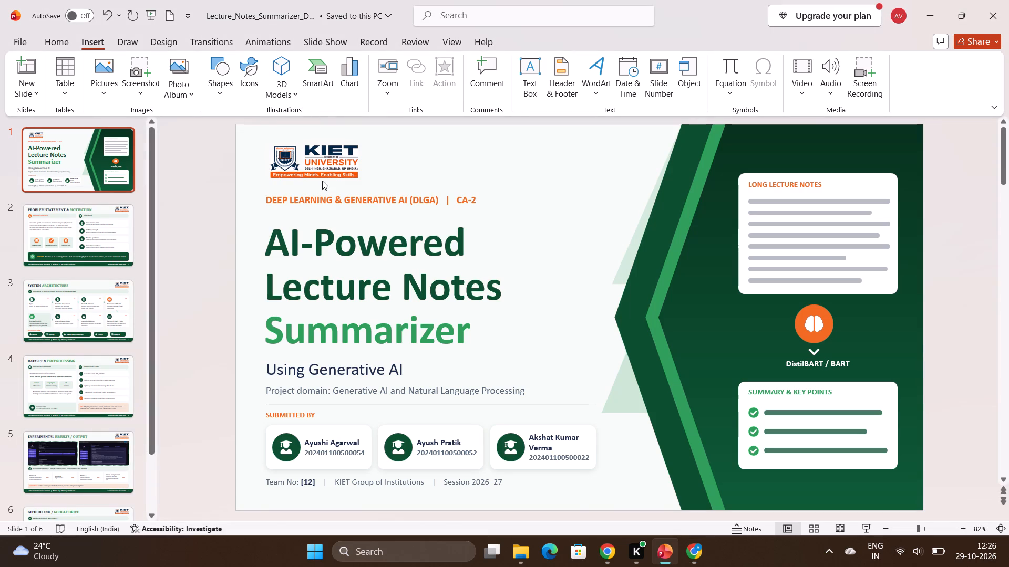
pyautogui.hotkey('alt', 'Tab')
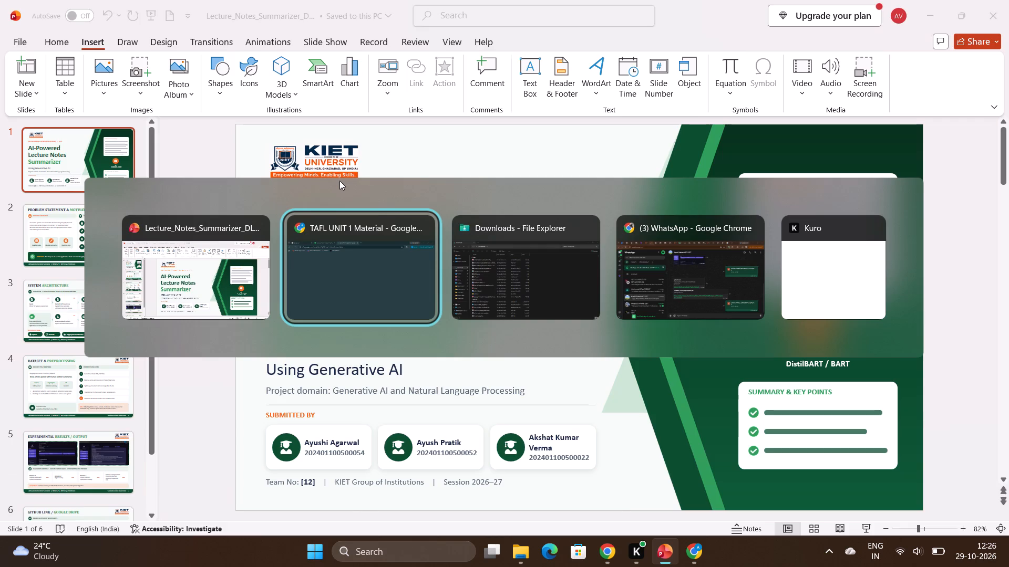
pyautogui.click(154, 0)
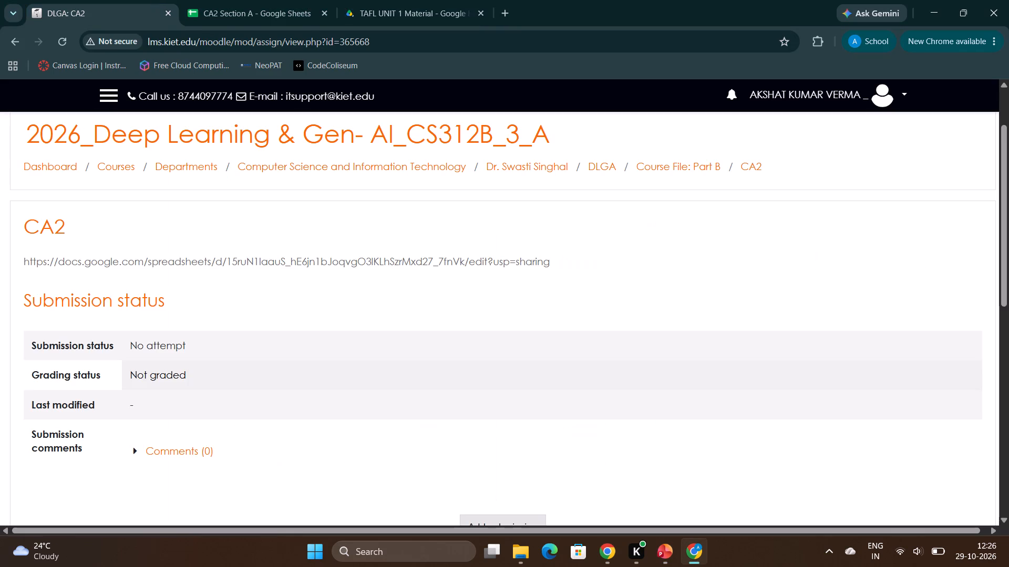
pyautogui.scroll(-2, 510, 370)
pyautogui.click(508, 403)
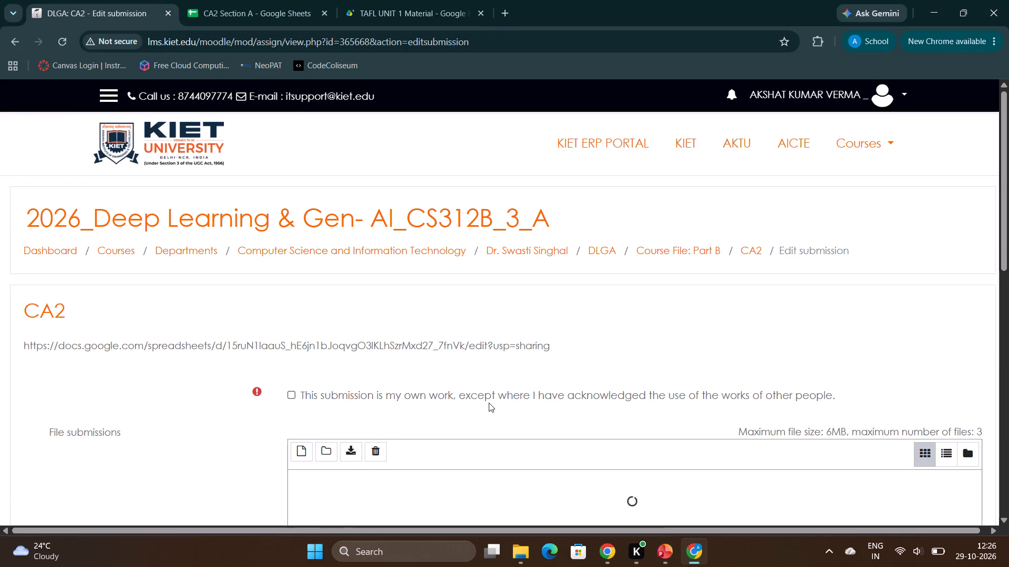
pyautogui.scroll(-1, 489, 403)
pyautogui.click(489, 403)
pyautogui.click(566, 394)
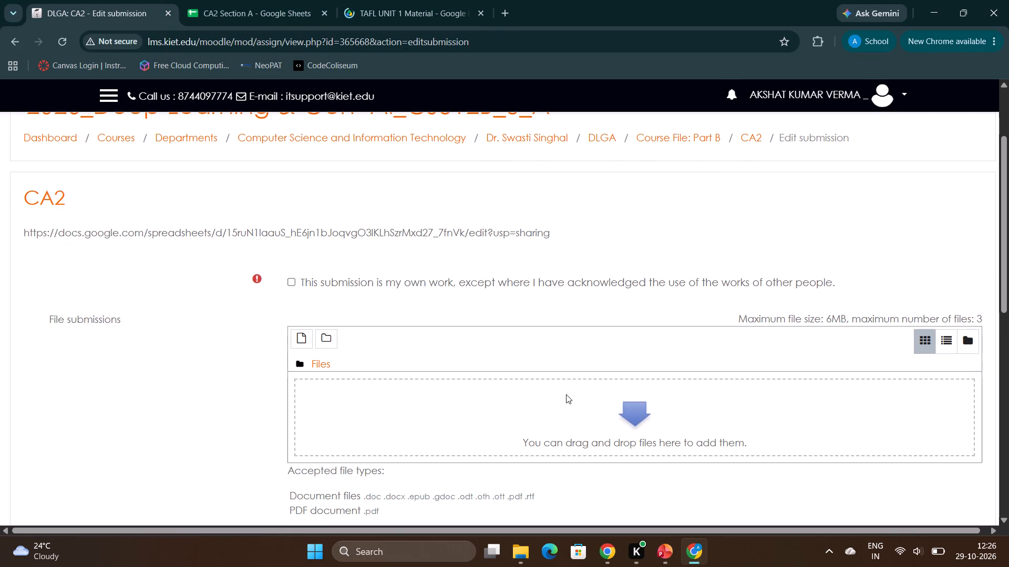
pyautogui.click(426, 261)
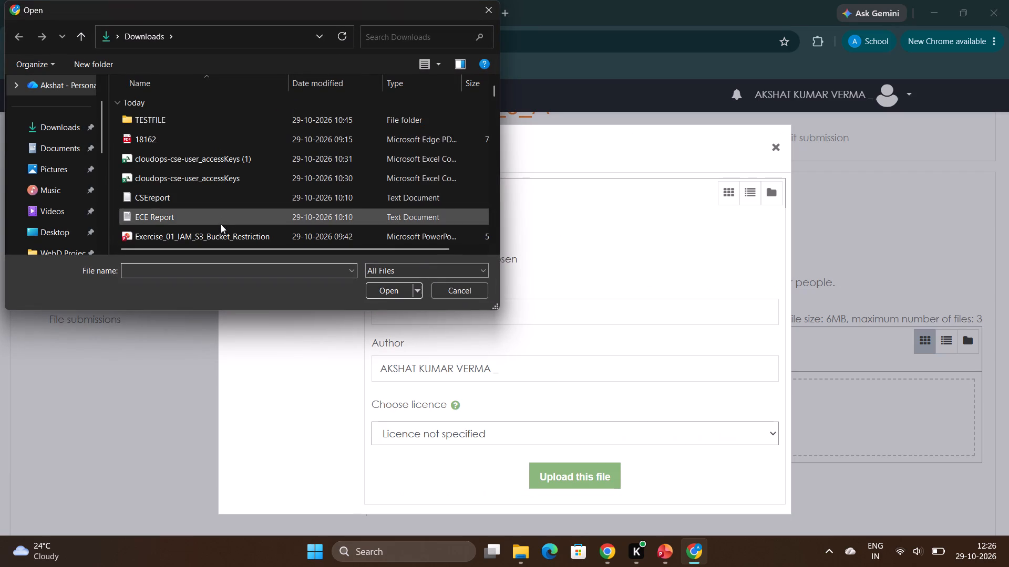
pyautogui.scroll(-1, 283, 177)
pyautogui.click(257, 157)
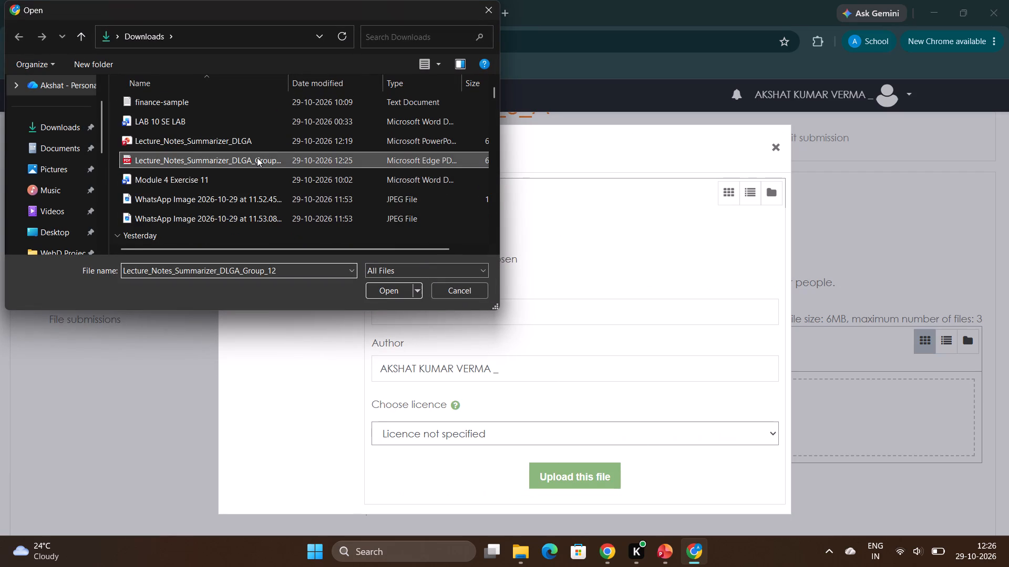
pyautogui.press('Return')
pyautogui.click(573, 480)
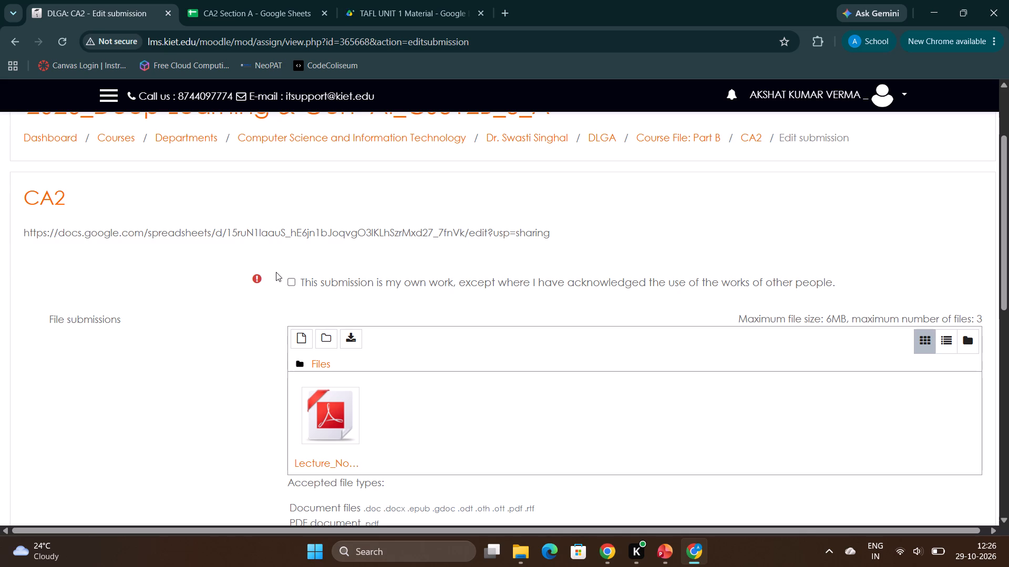
# Accept the own-work declaration, save the CA2 submission, and review its submission status page.
pyautogui.click(294, 283)
pyautogui.scroll(-2, 294, 283)
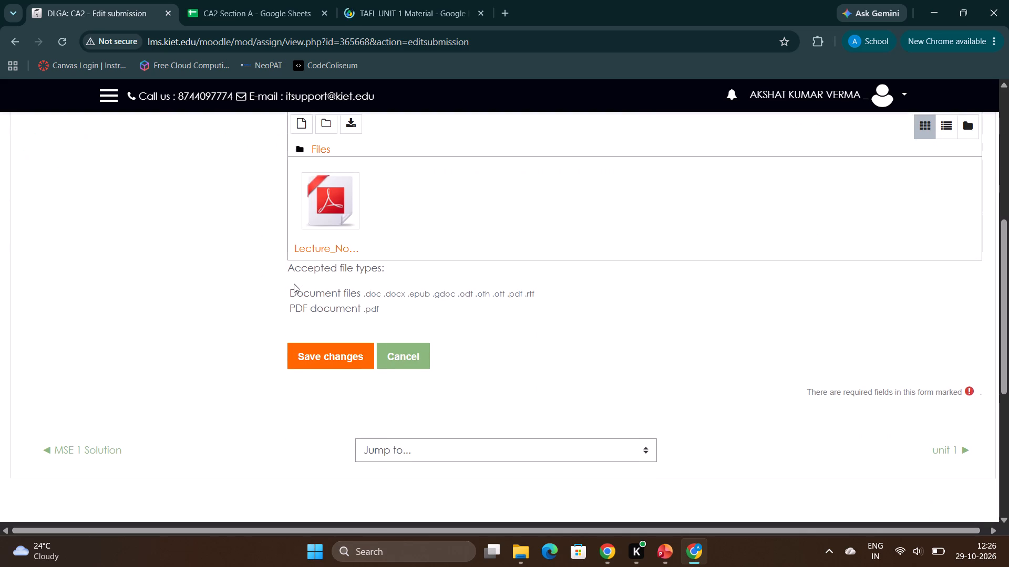
pyautogui.scroll(-1, 294, 283)
pyautogui.click(330, 353)
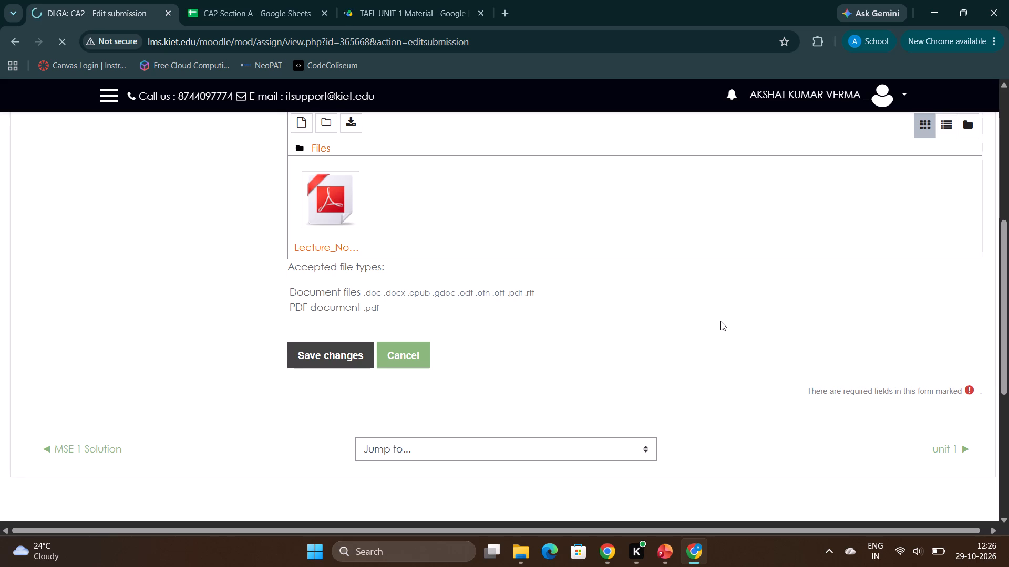
pyautogui.scroll(2, 720, 321)
pyautogui.scroll(-1, 773, 231)
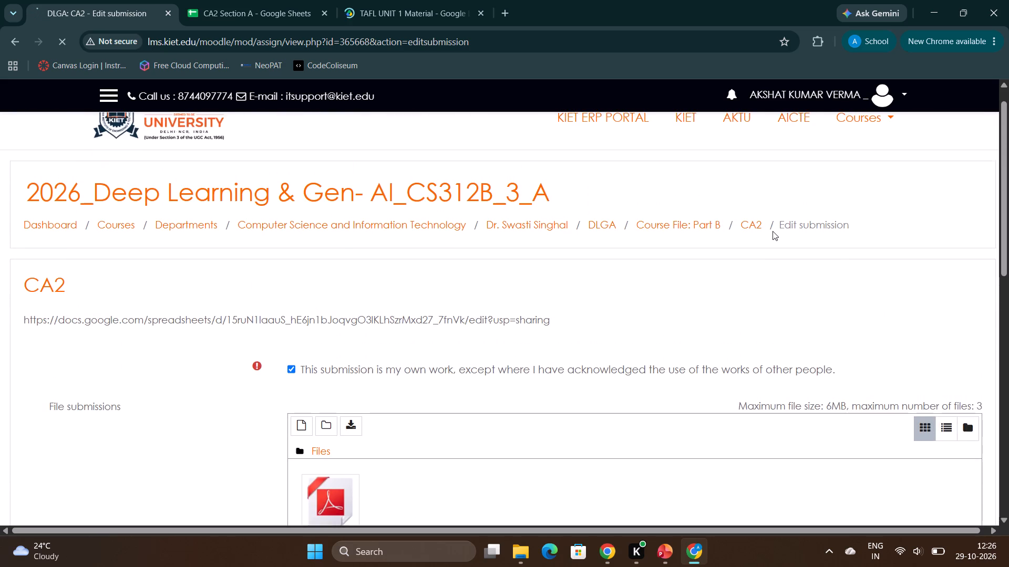
pyautogui.scroll(-5, 773, 231)
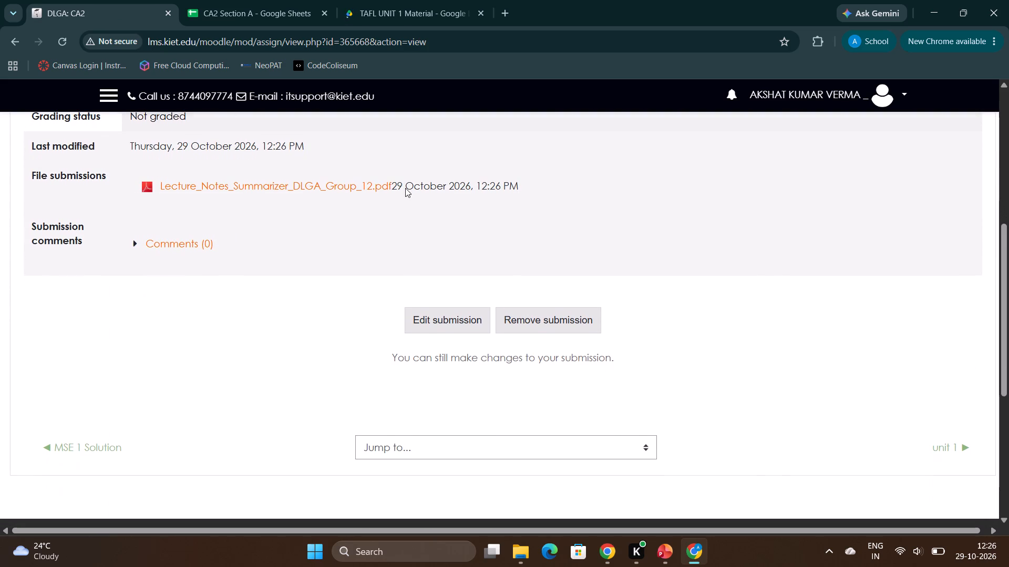
# Switch to the Downloads folder in File Explorer, refresh it, and copy the Lecture_Notes_Summarizer_DLGA_Group_12 PDF.
pyautogui.click(523, 562)
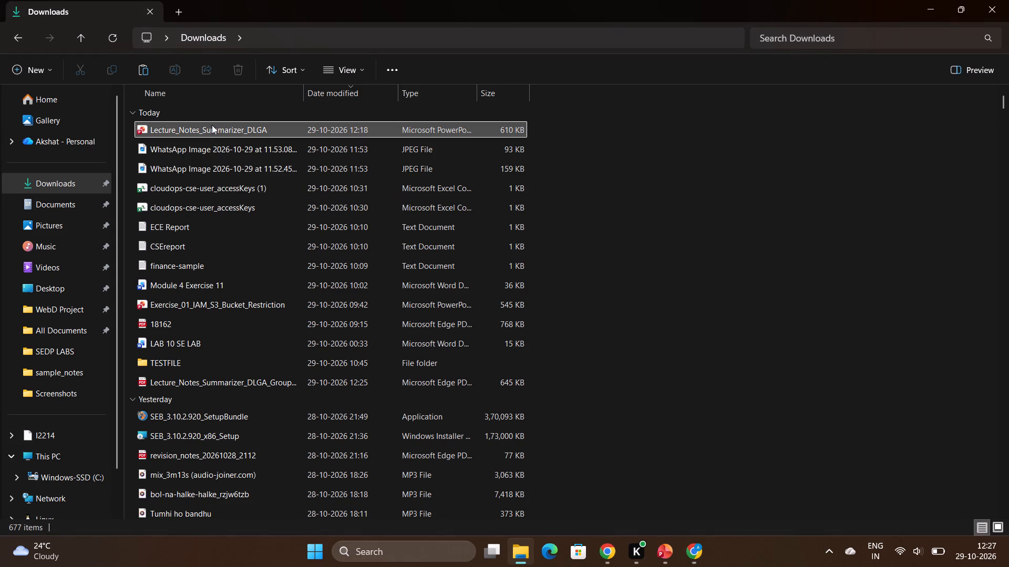
pyautogui.click(212, 125)
pyautogui.click(112, 40)
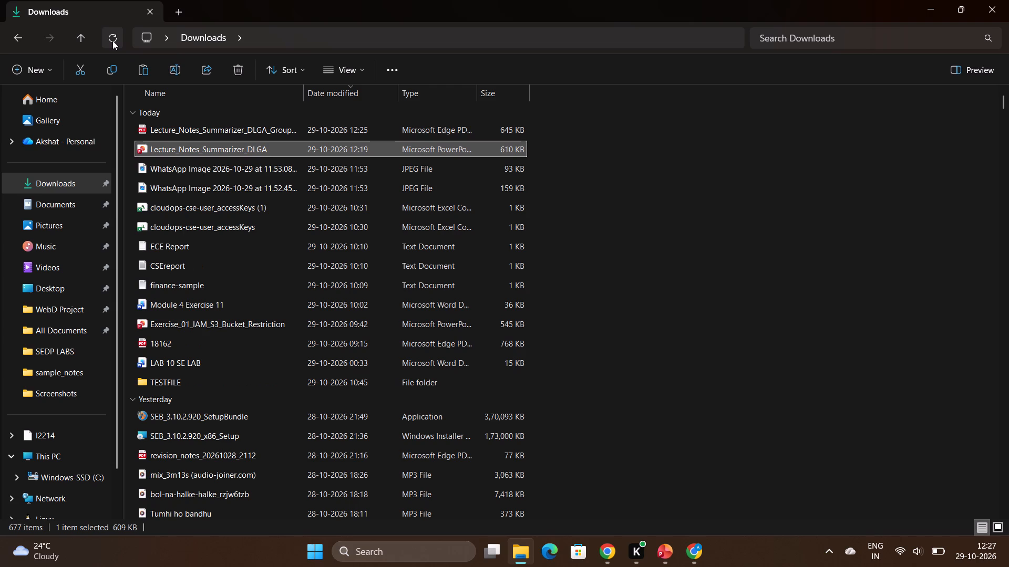
pyautogui.click(179, 131)
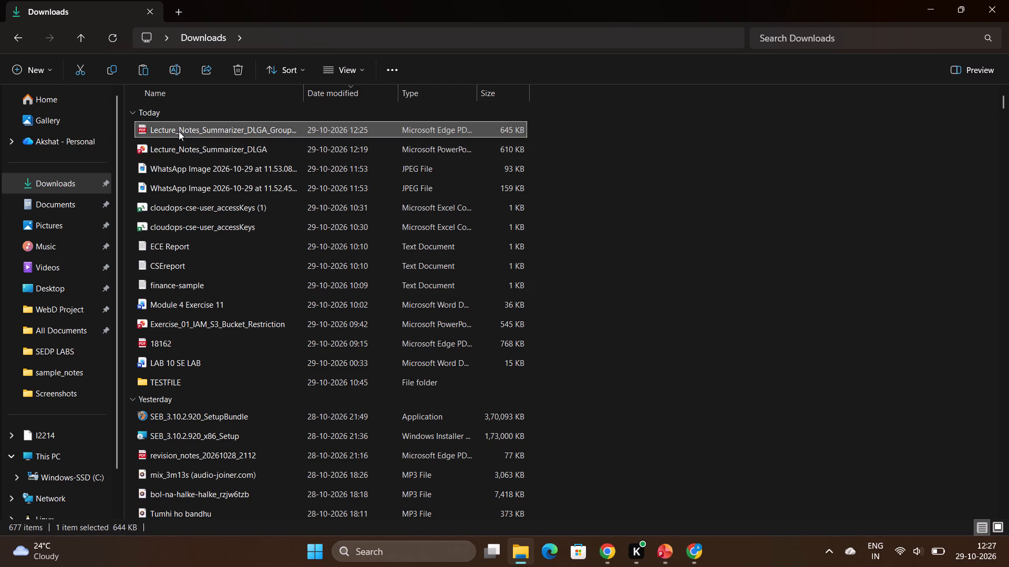
pyautogui.hotkey('ctrl', 'c')
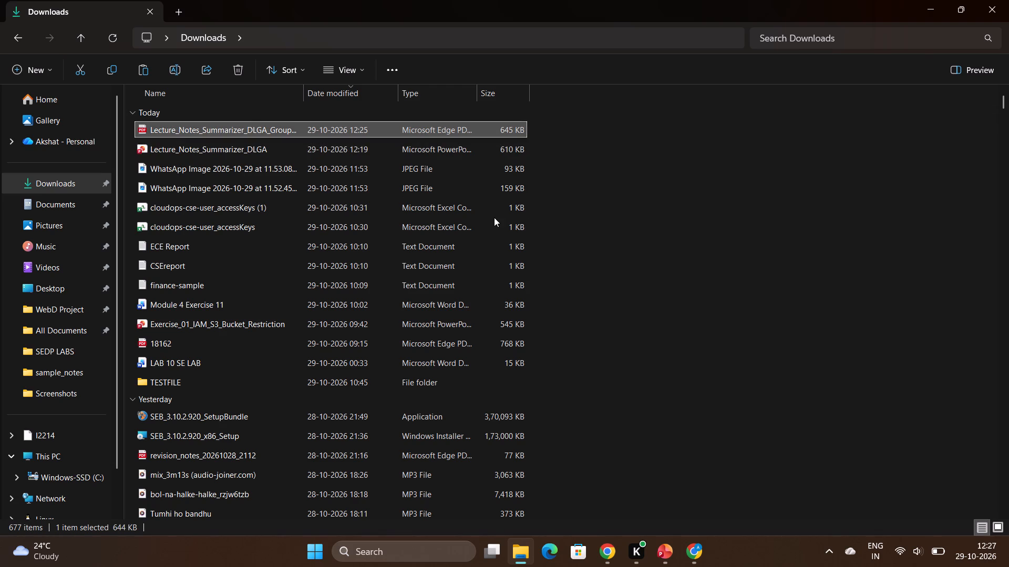
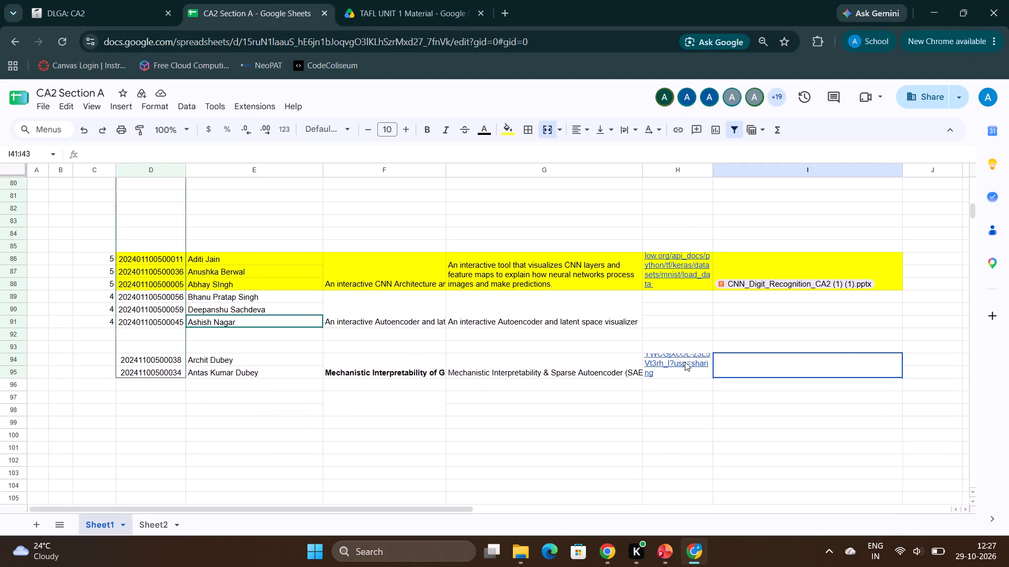
# Look through the groups' project entries and PPT links in the CA2 sheet, and open group 12's PPT link cell for editing.
pyautogui.scroll(4, 685, 362)
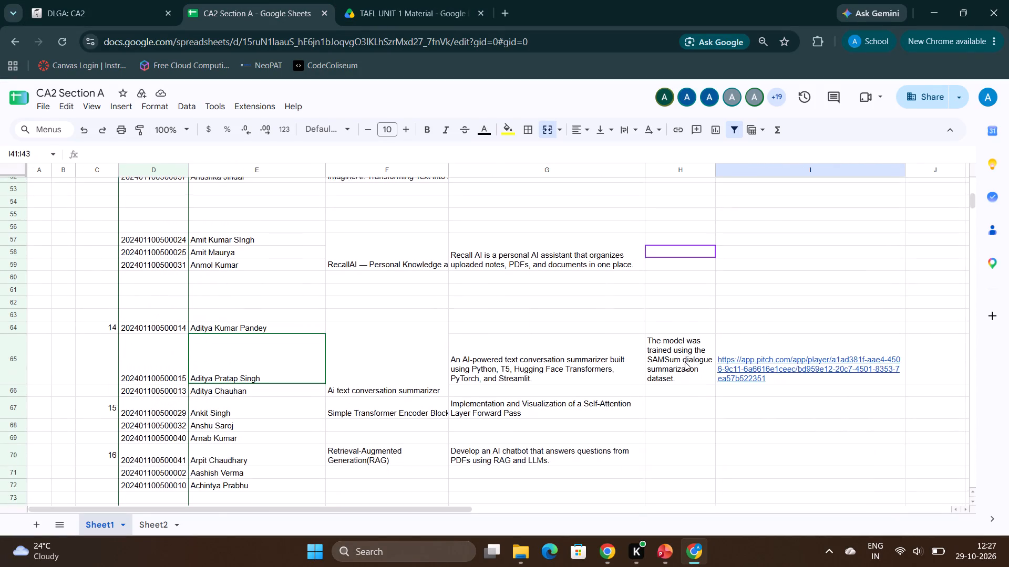
pyautogui.scroll(2, 685, 362)
pyautogui.scroll(-2, 685, 362)
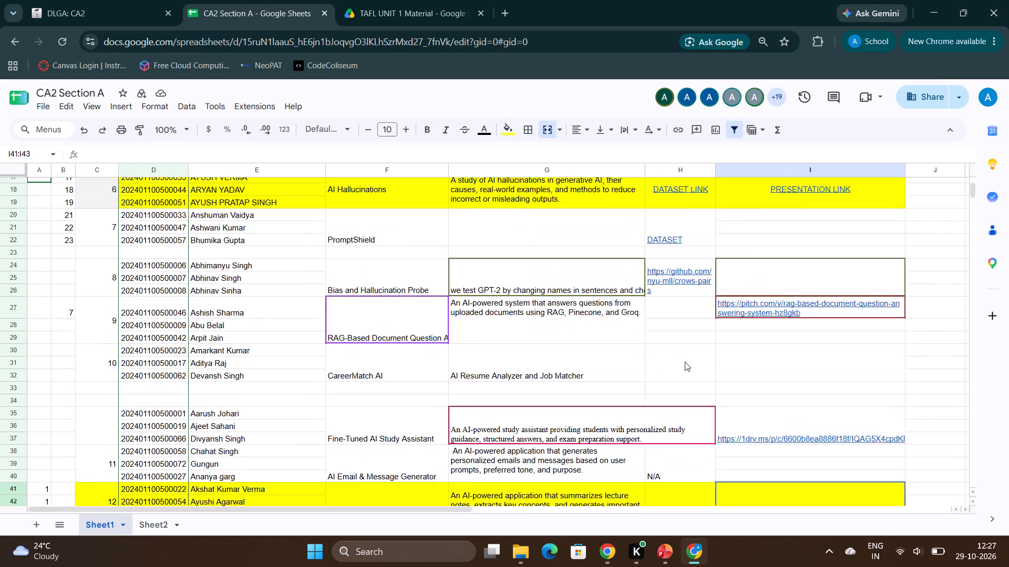
pyautogui.scroll(-5, 685, 362)
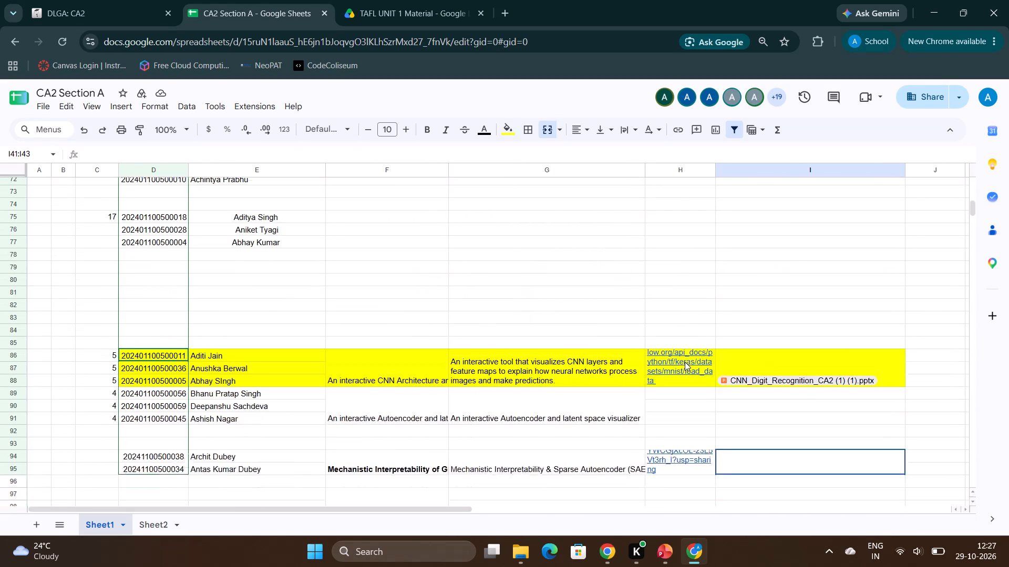
pyautogui.scroll(-3, 685, 362)
pyautogui.scroll(5, 685, 362)
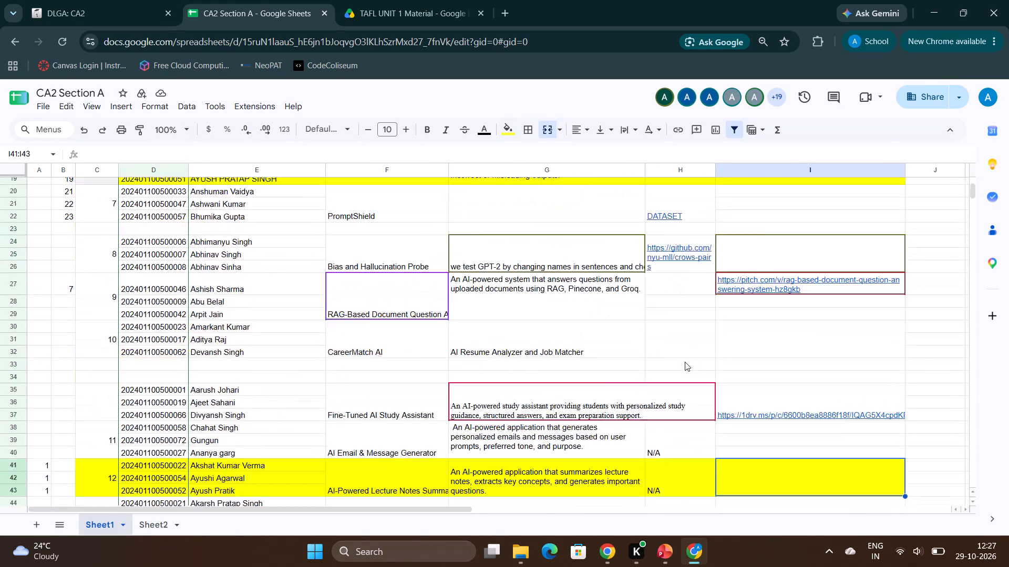
pyautogui.scroll(-3, 685, 362)
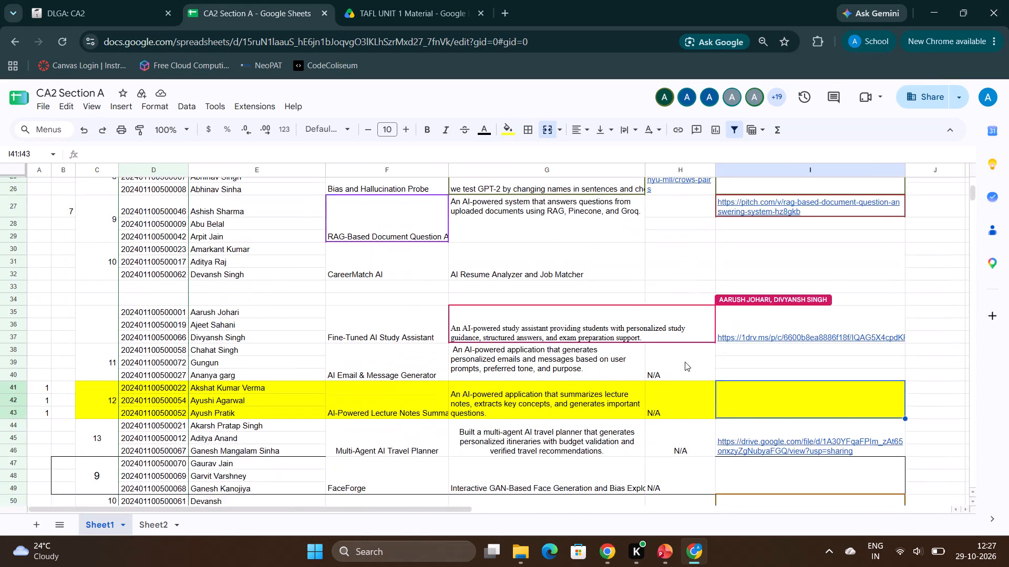
pyautogui.scroll(-1, 685, 362)
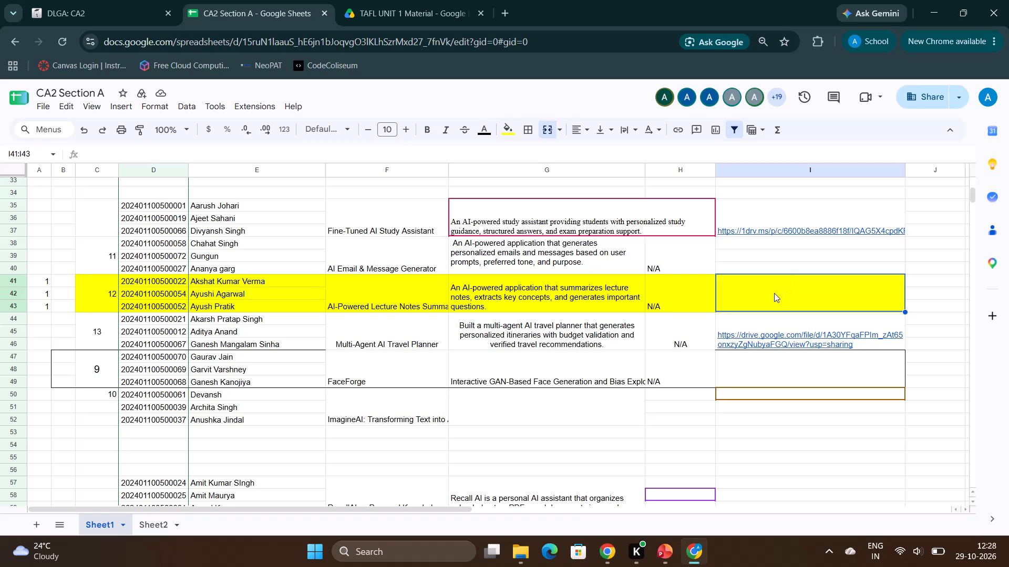
pyautogui.scroll(-1, 774, 293)
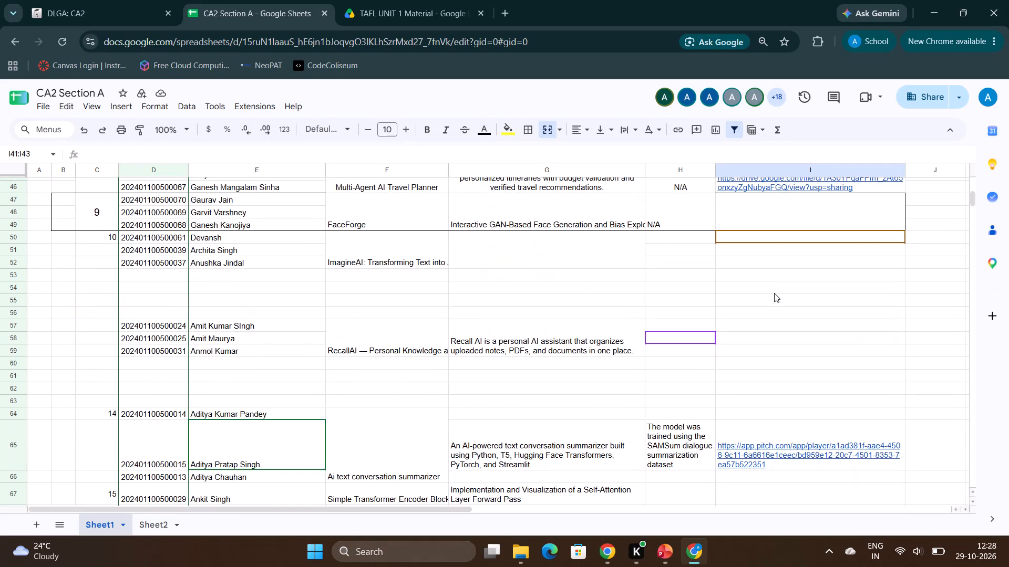
pyautogui.scroll(-1, 774, 293)
pyautogui.scroll(4, 774, 293)
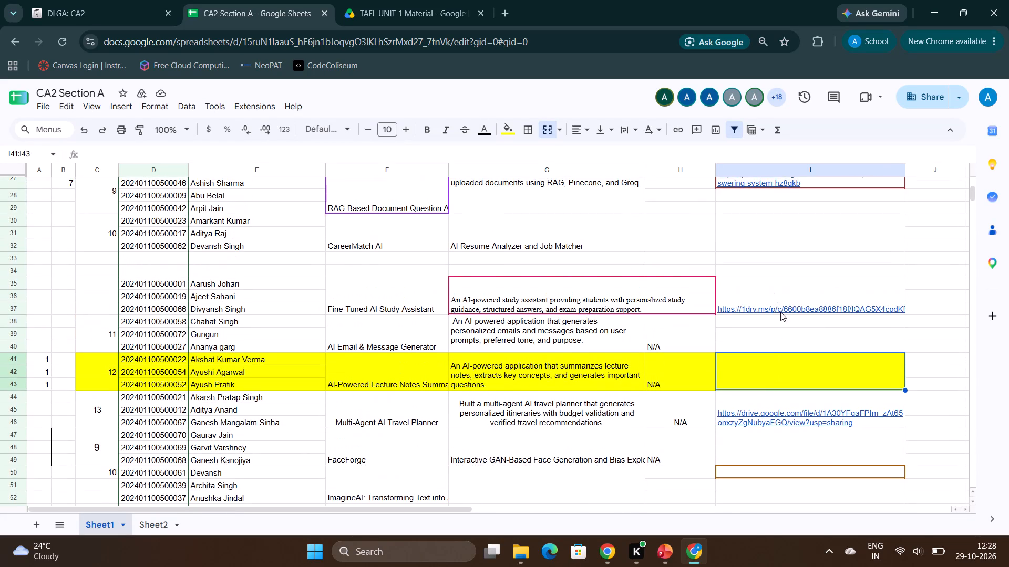
pyautogui.doubleClick(790, 359)
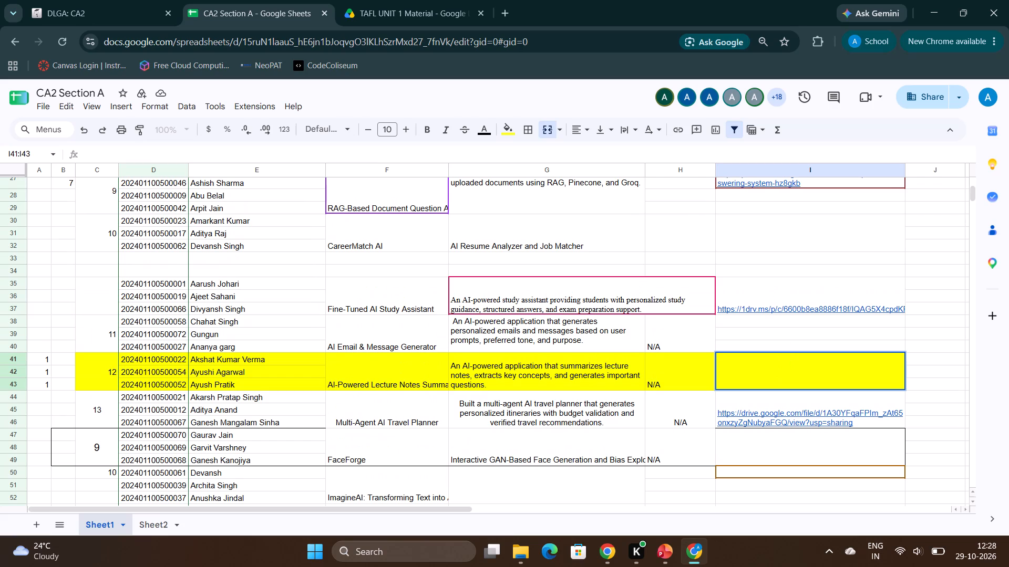
# Switch to Google Drive, go to its home page, and upload the Lecture_Notes_Summarizer_DLGA PowerPoint file from Downloads.
pyautogui.click(393, 0)
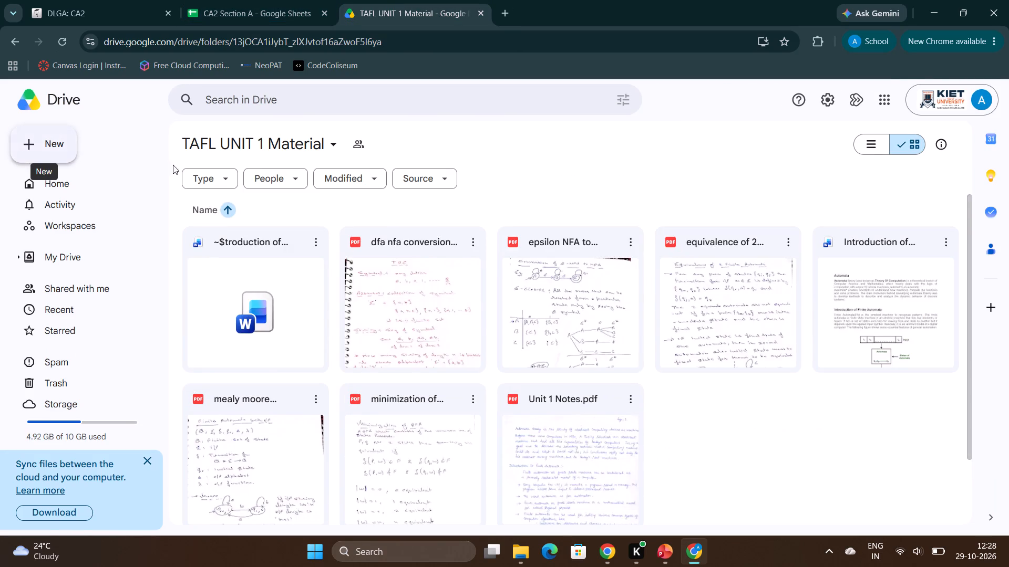
pyautogui.click(76, 181)
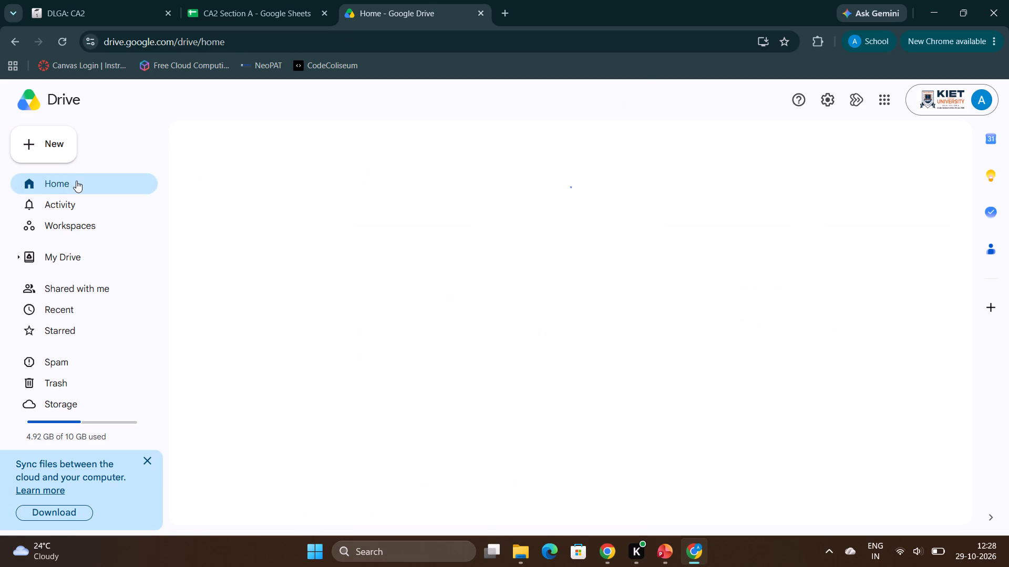
pyautogui.click(55, 139)
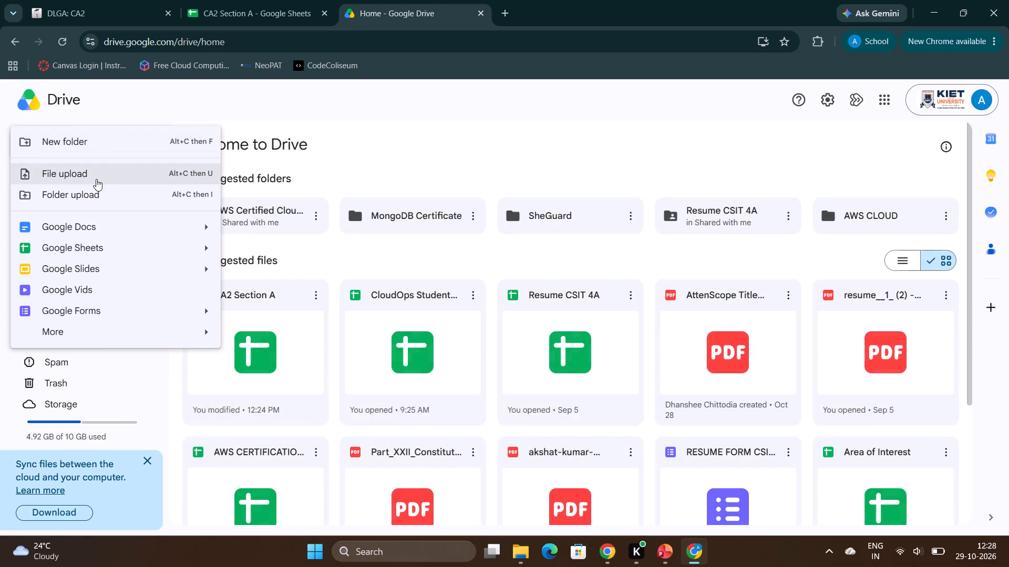
pyautogui.click(96, 179)
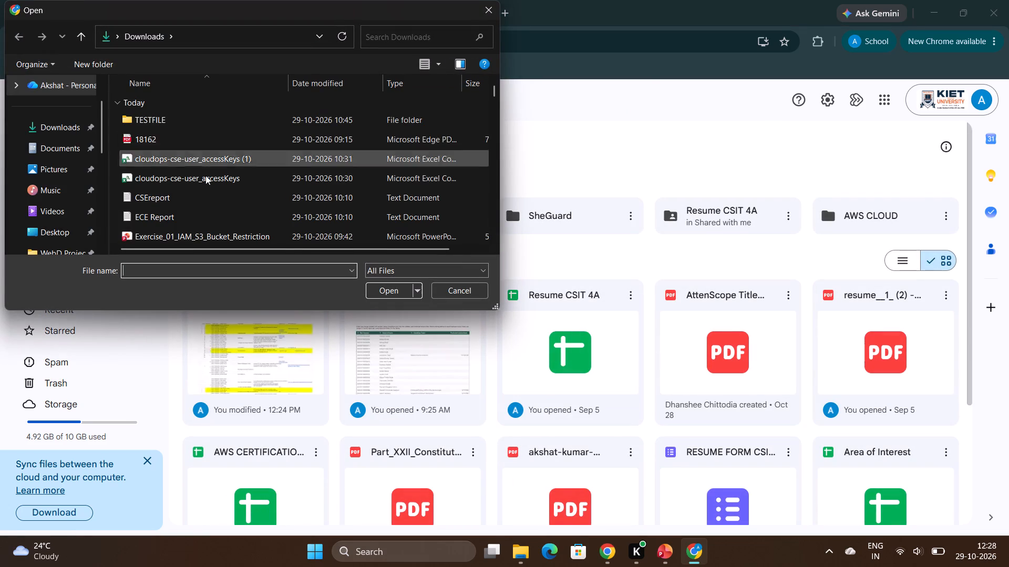
pyautogui.scroll(-1, 205, 182)
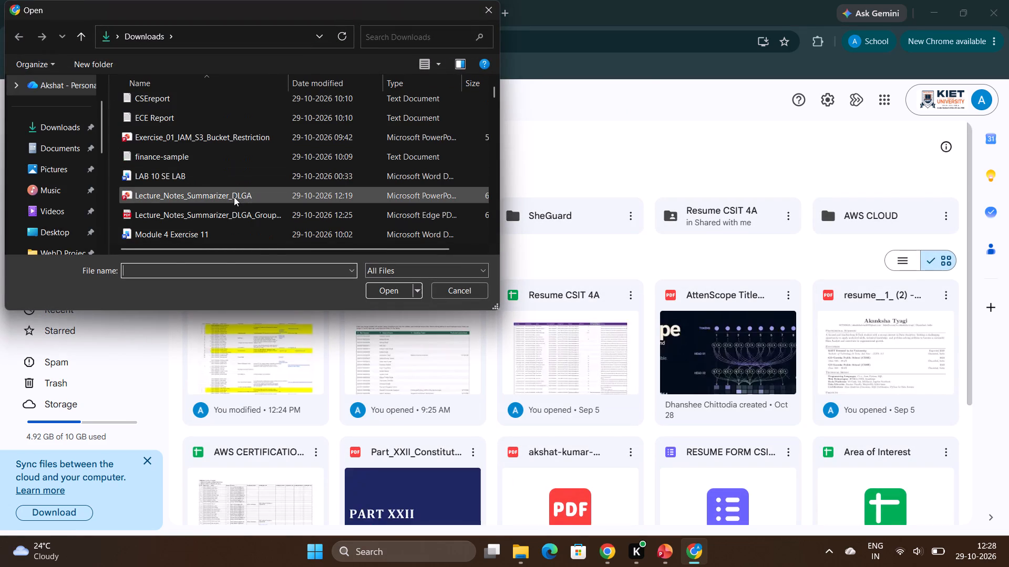
pyautogui.click(234, 197)
pyautogui.press('Return')
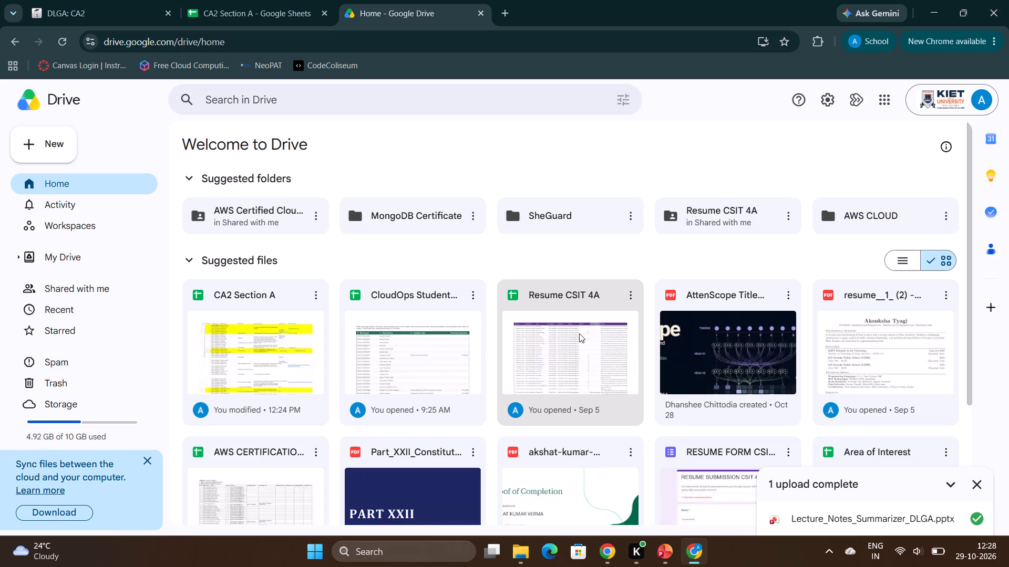
# Open the uploaded Lecture_Notes_Summarizer_DLGA.pptx in Google Slides.
pyautogui.click(902, 518)
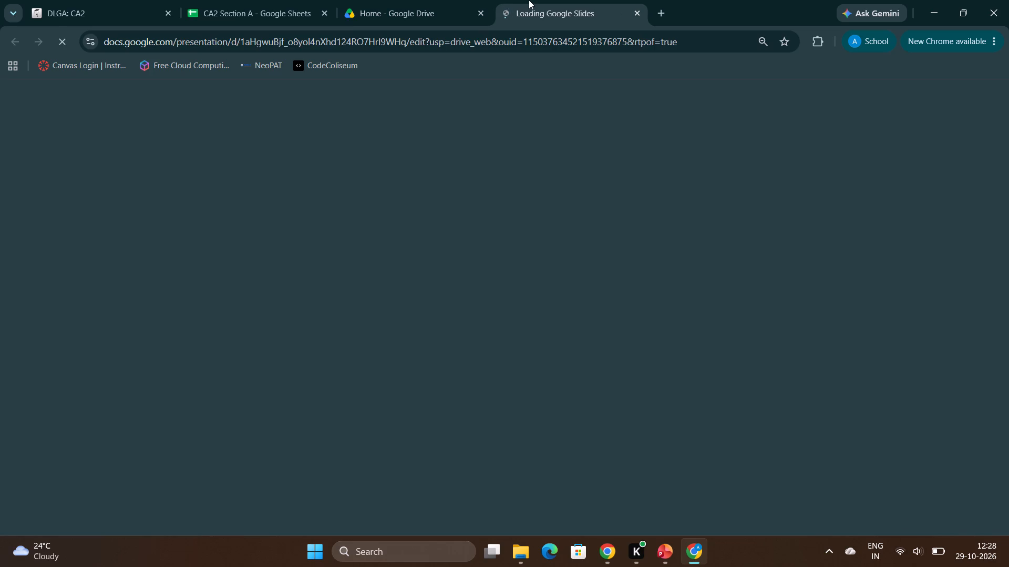
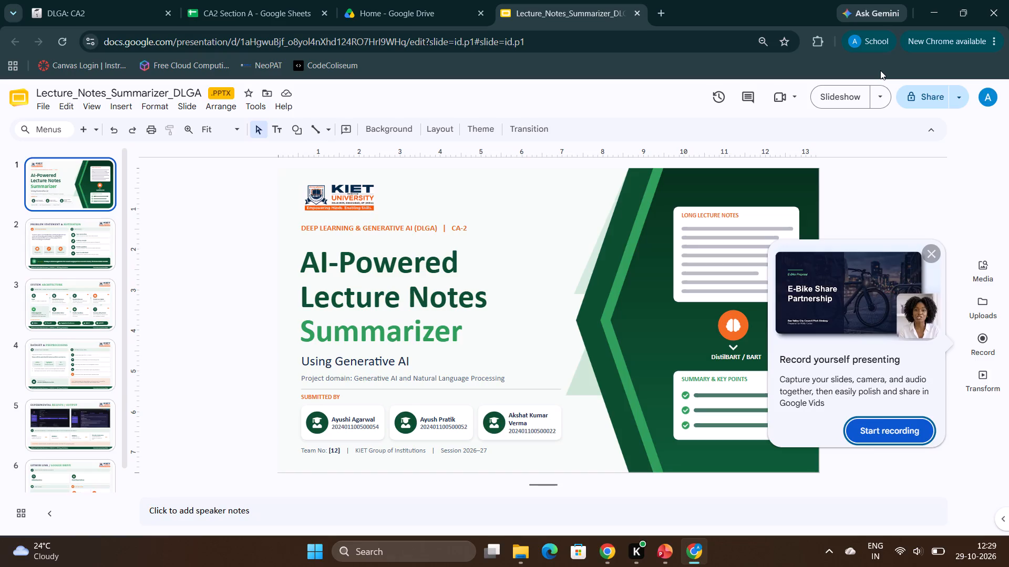
# Change the general access of the Lecture_Notes_Summarizer_DLGA presentation to Anyone with the link.
pyautogui.click(874, 98)
pyautogui.click(942, 96)
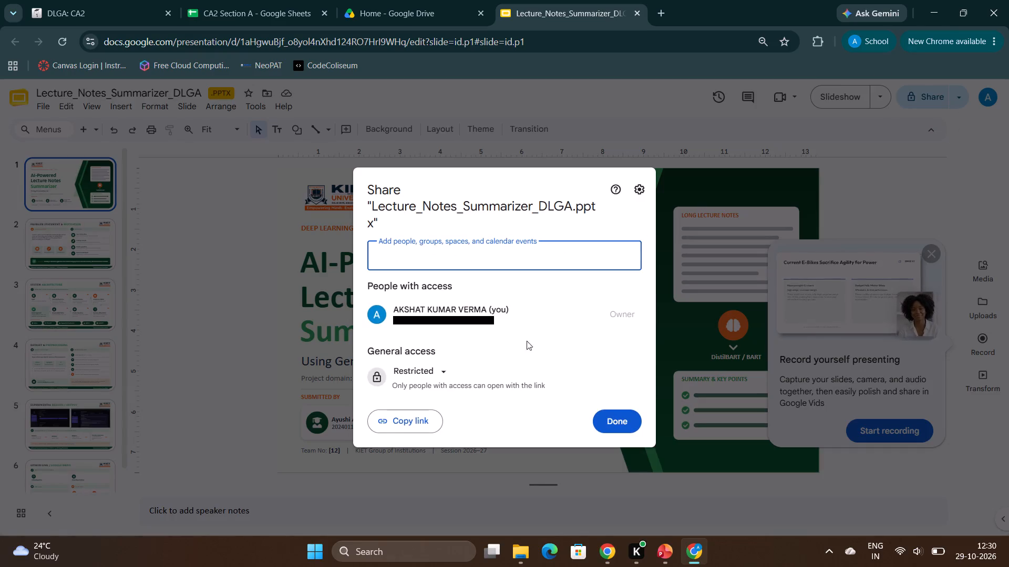
pyautogui.click(431, 367)
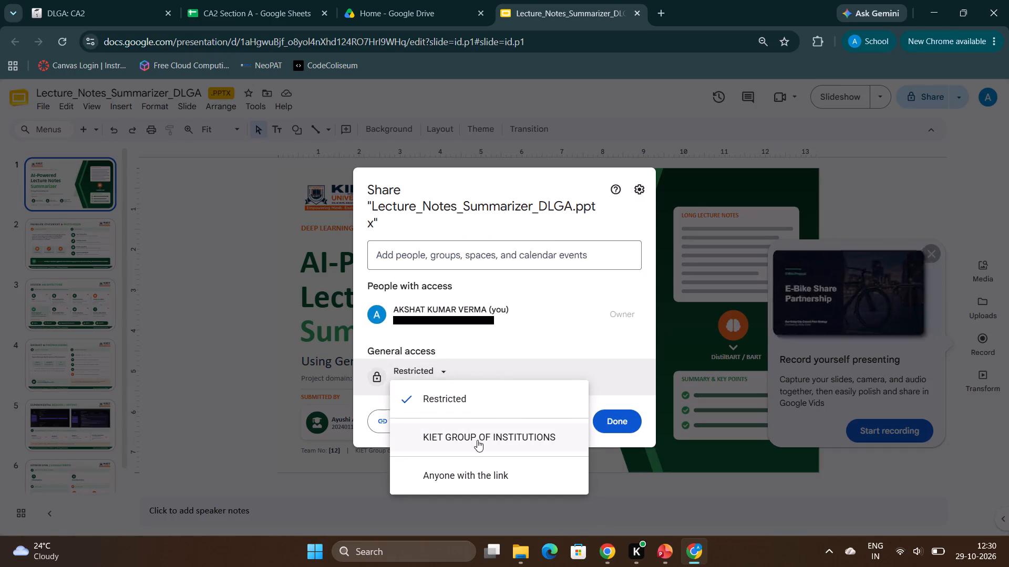
pyautogui.click(461, 472)
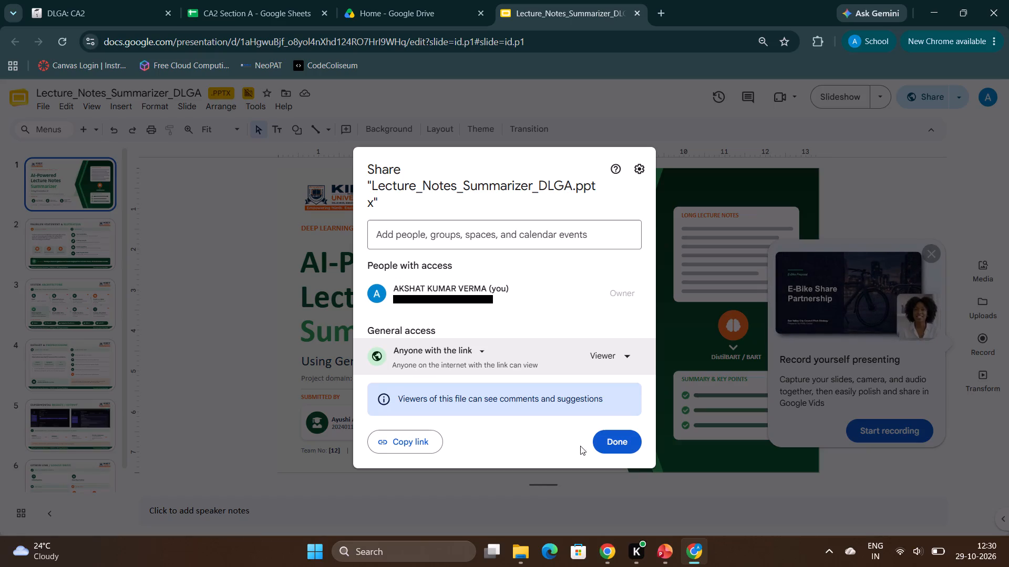
pyautogui.click(624, 443)
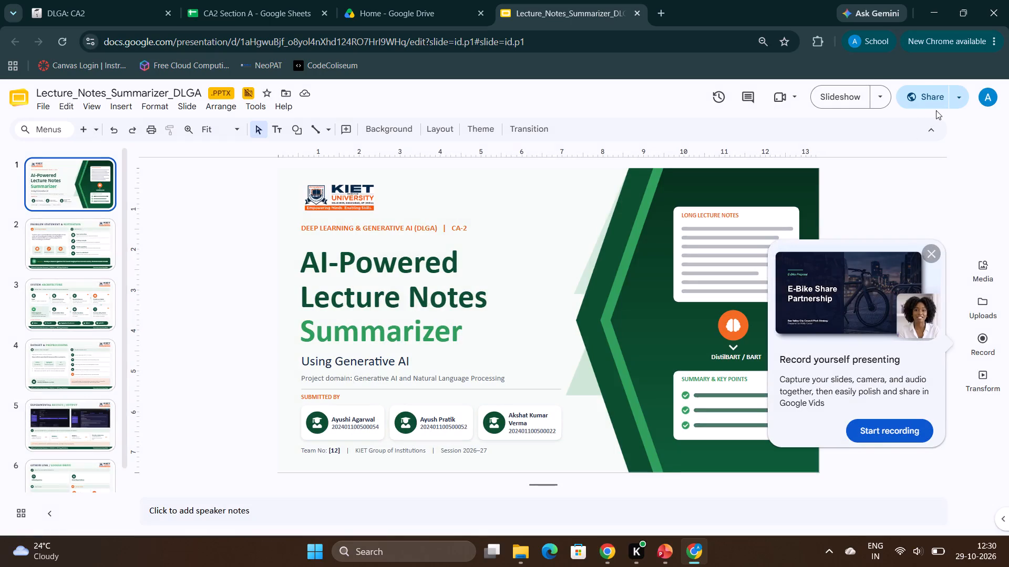
# Copy the sharing link of the Lecture_Notes_Summarizer_DLGA presentation.
pyautogui.click(936, 110)
pyautogui.click(941, 100)
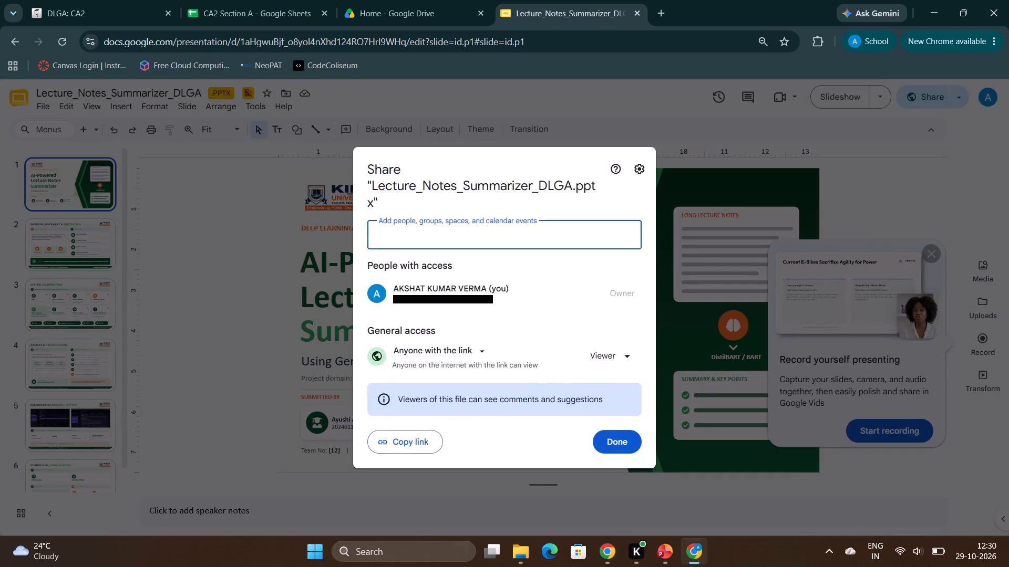
pyautogui.click(414, 443)
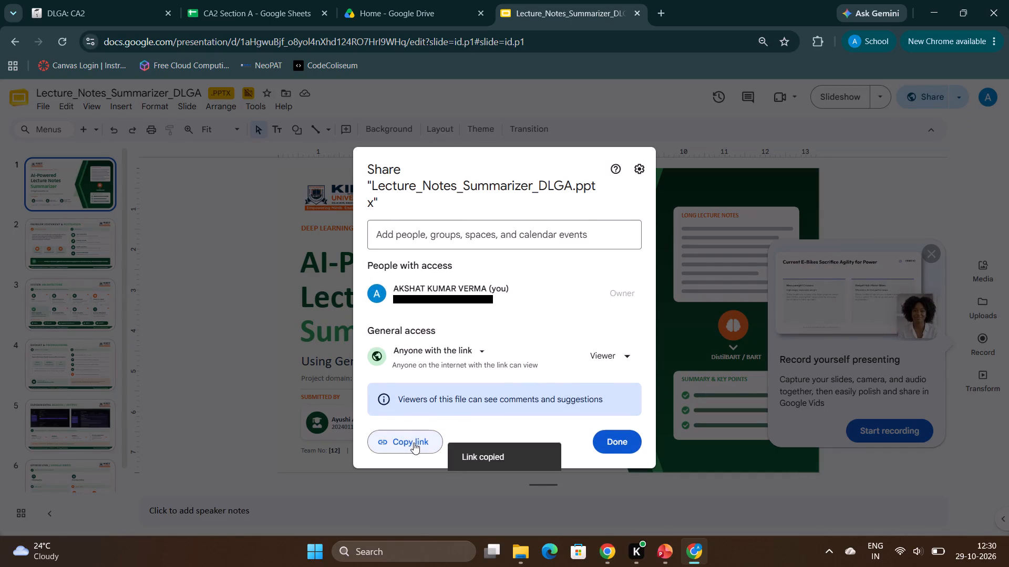
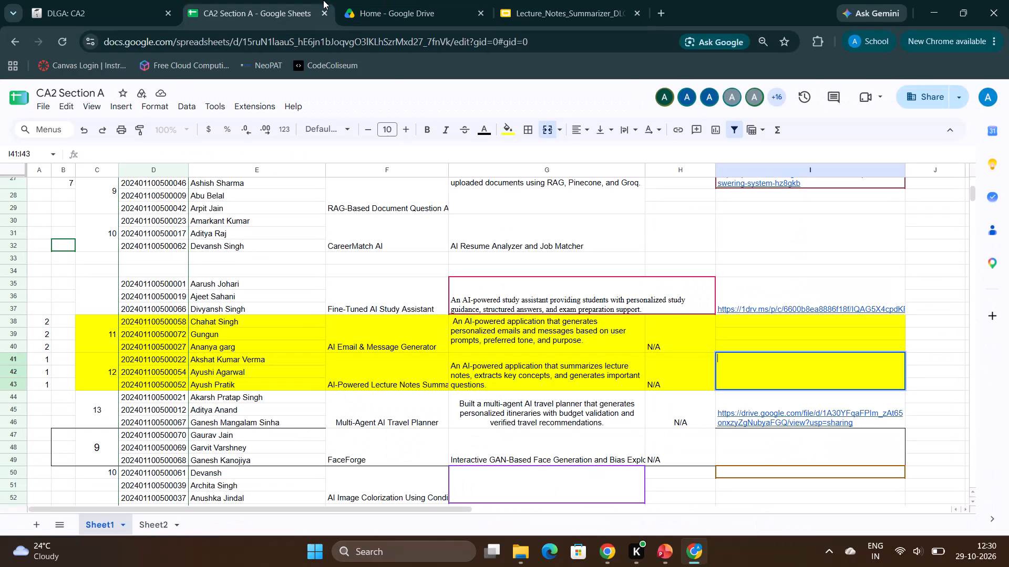
# Paste the copied presentation link into group 12's PPT link cell, replace it with the Lecture_Notes_Summarizer_DLGA.pptx file chip, and dismiss the file chip tip.
pyautogui.hotkey('ctrl', 'v')
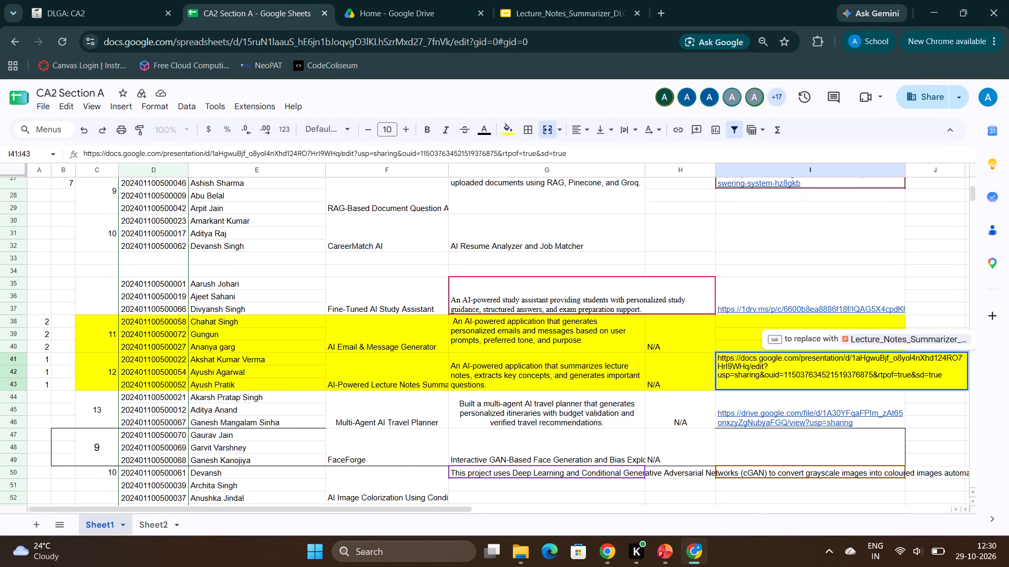
pyautogui.click(864, 339)
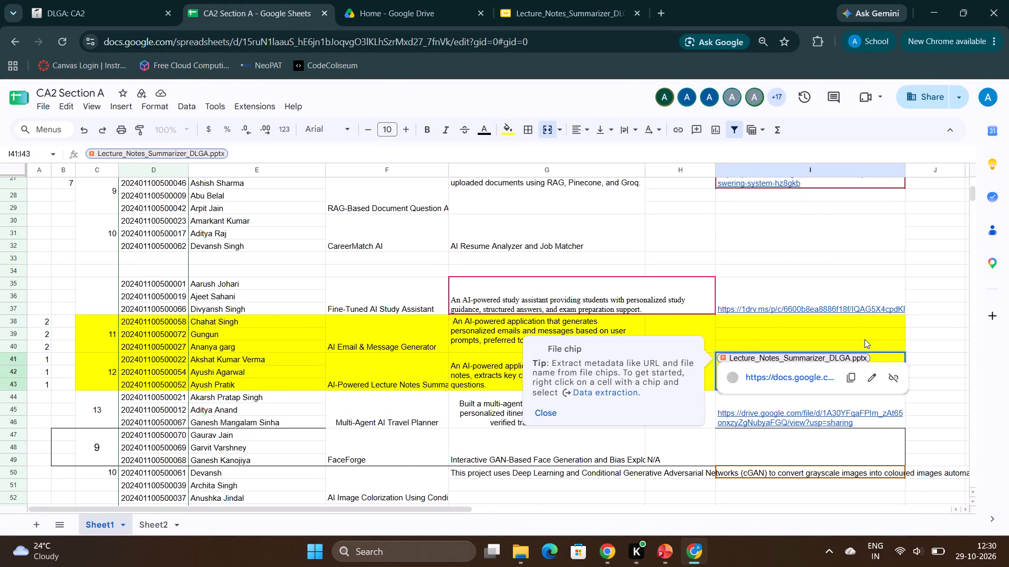
pyautogui.click(808, 323)
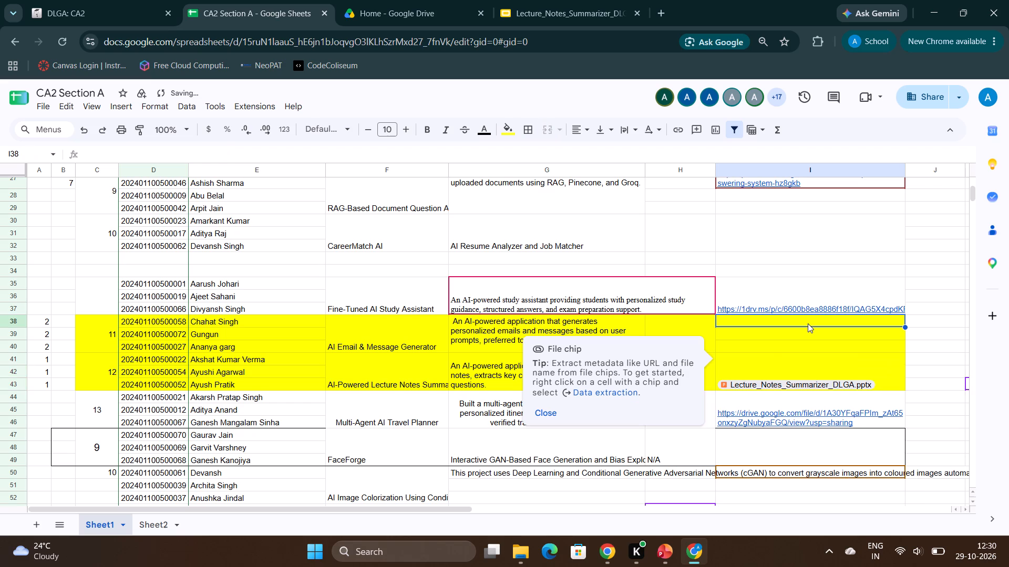
pyautogui.click(758, 364)
pyautogui.click(758, 248)
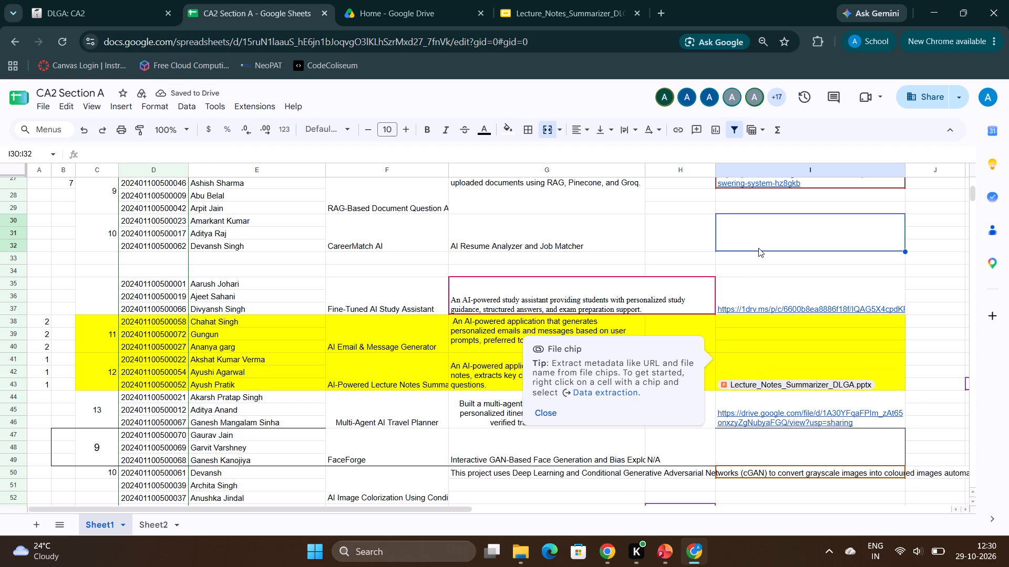
pyautogui.click(663, 246)
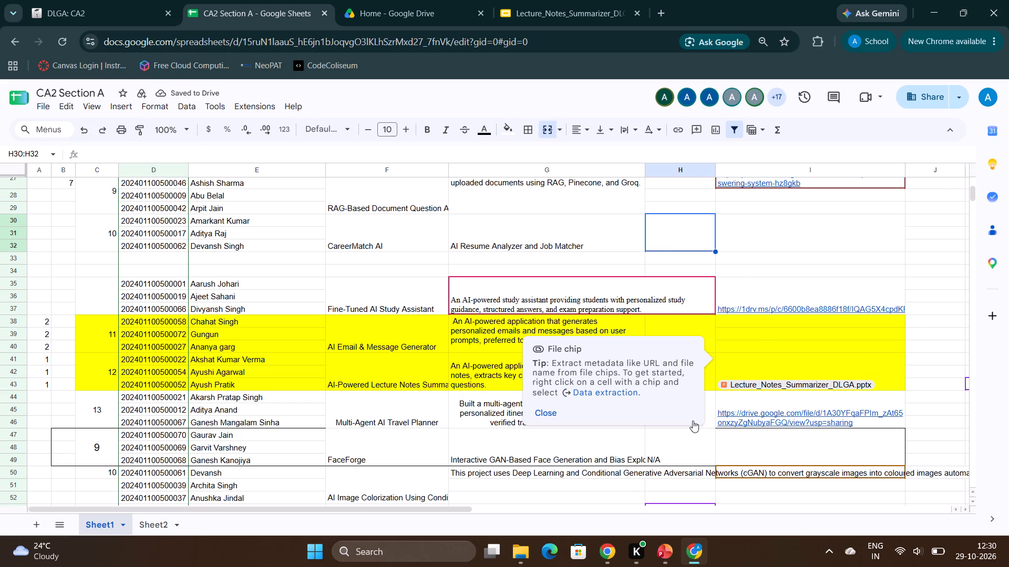
pyautogui.click(550, 414)
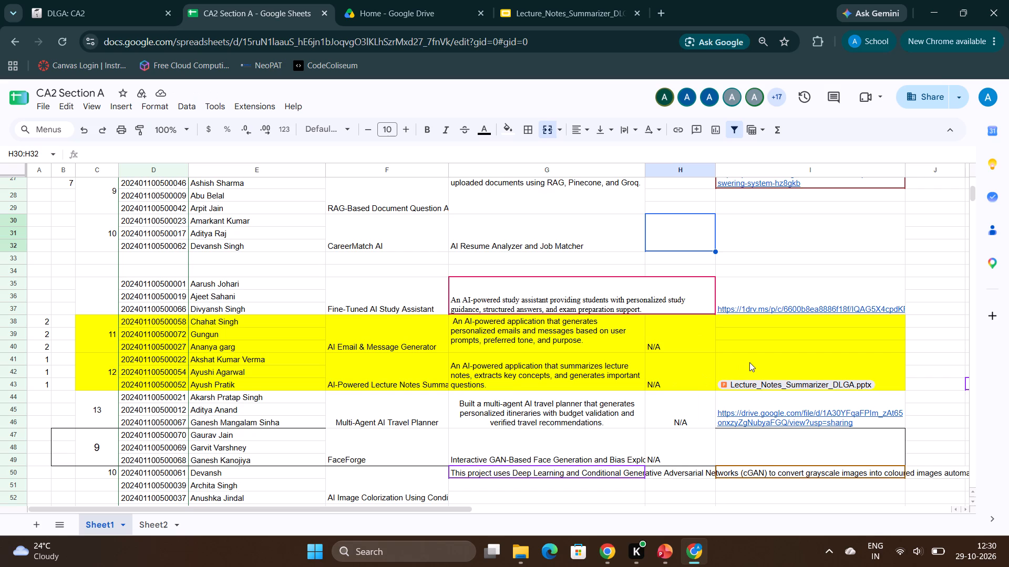
# Look over the other groups' project, dataset and presentation link entries in the CA2 sheet alongside group 12's row.
pyautogui.hscroll(1, 749, 362)
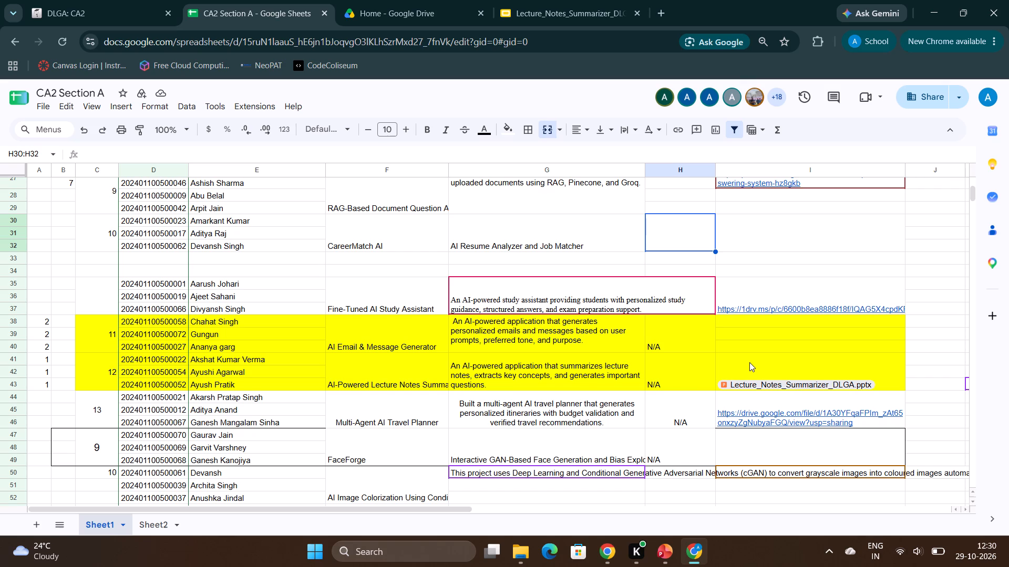
pyautogui.scroll(5, 749, 362)
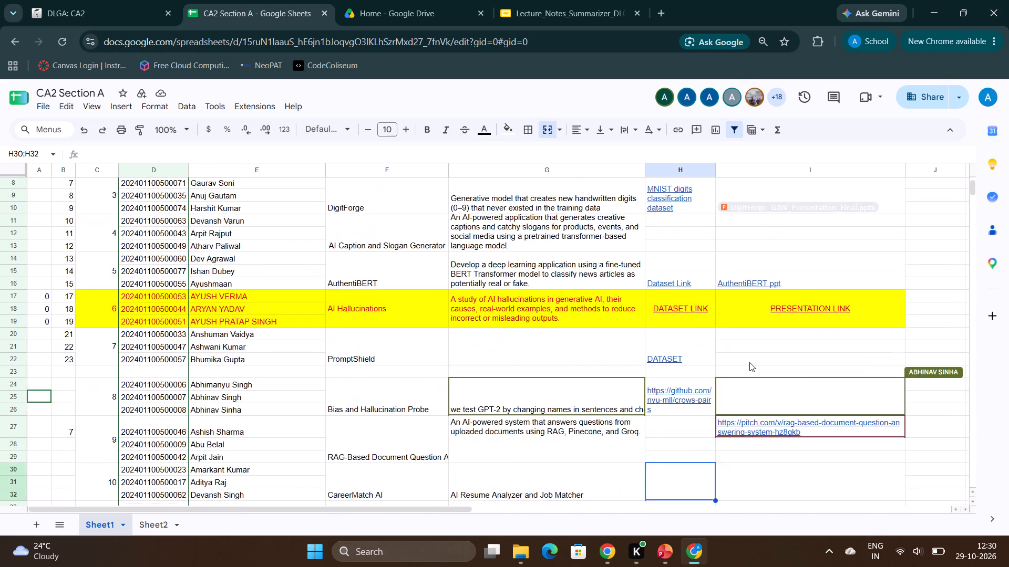
pyautogui.scroll(1, 749, 362)
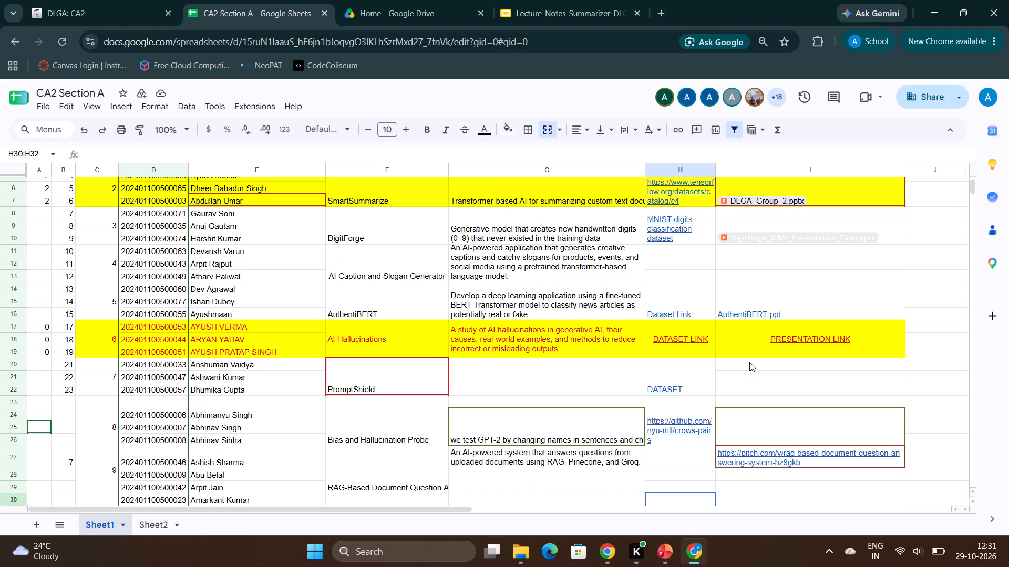
pyautogui.scroll(-2, 749, 362)
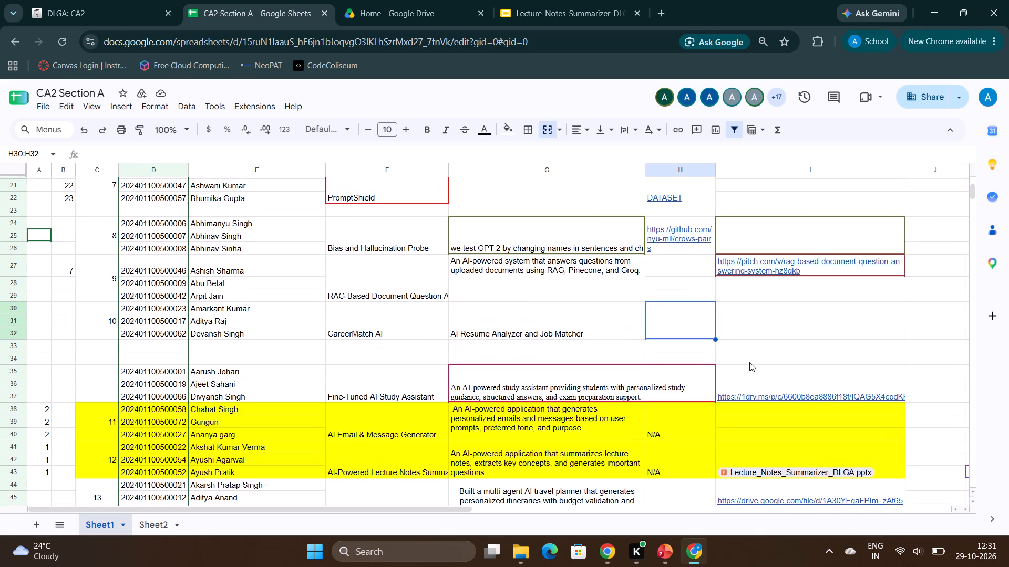
pyautogui.scroll(-2, 749, 362)
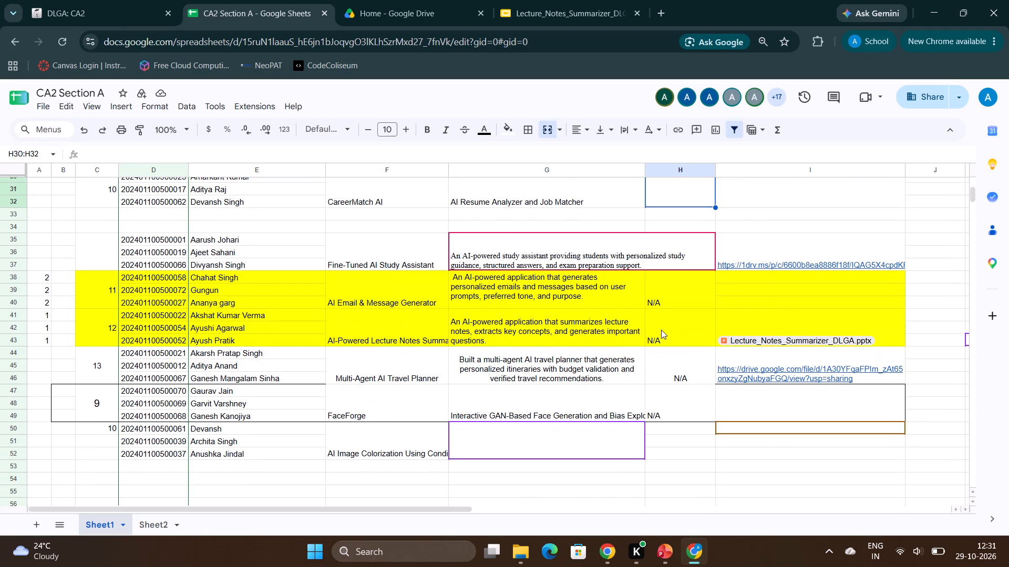
# Go back to the DLGA CA2 assignment on Moodle and review its submission status and submitted file.
pyautogui.click(139, 0)
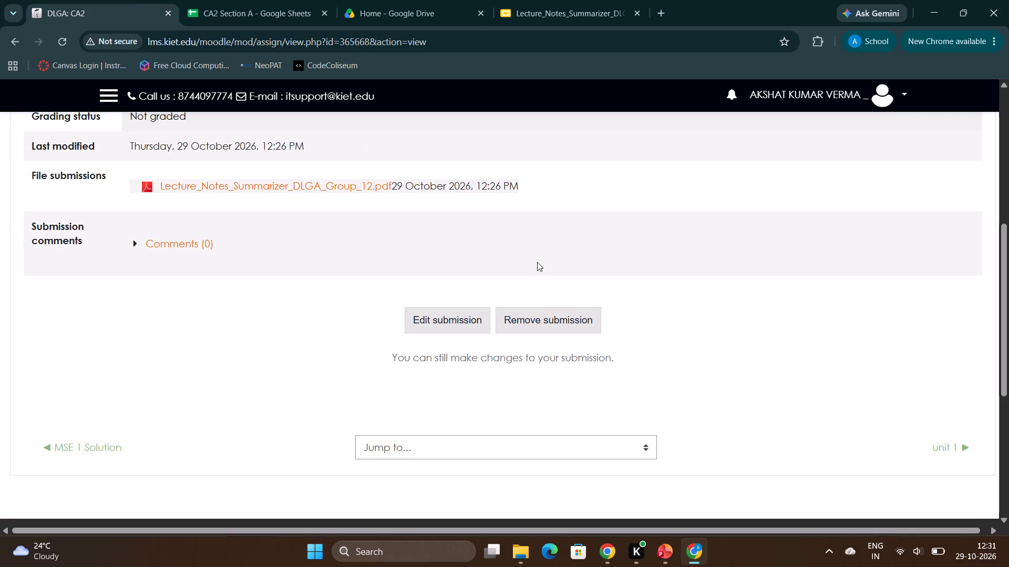
pyautogui.scroll(2, 537, 262)
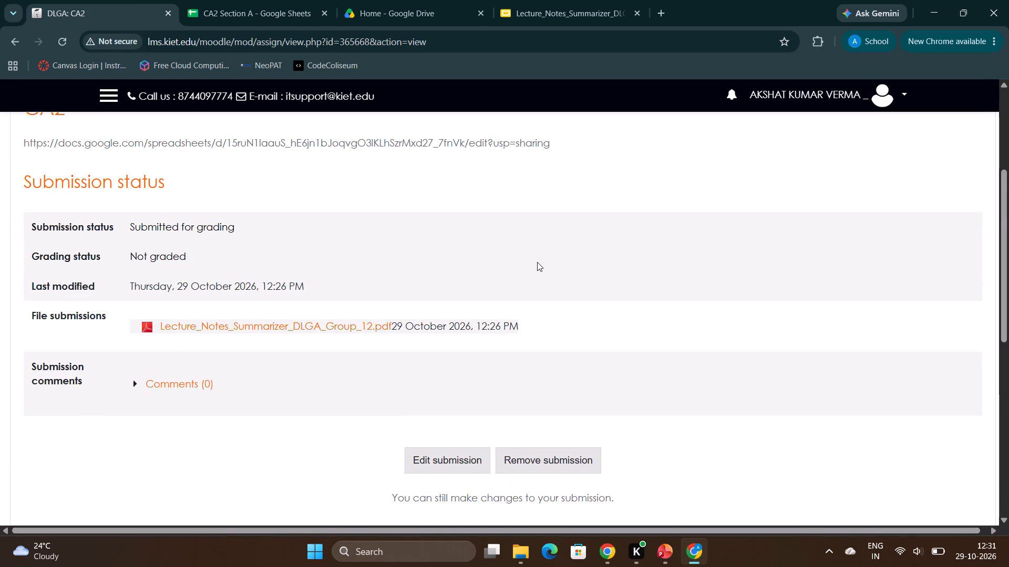
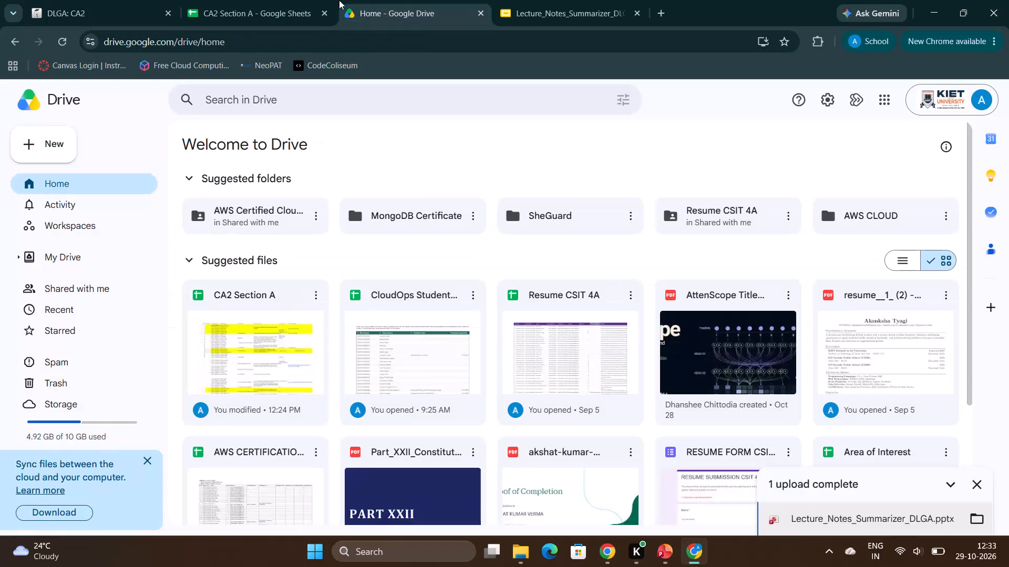
# Recheck the CA2 sheet, the Lecture_Notes_Summarizer_DLGA presentation, Drive and the Moodle submission page against one another.
pyautogui.click(283, 0)
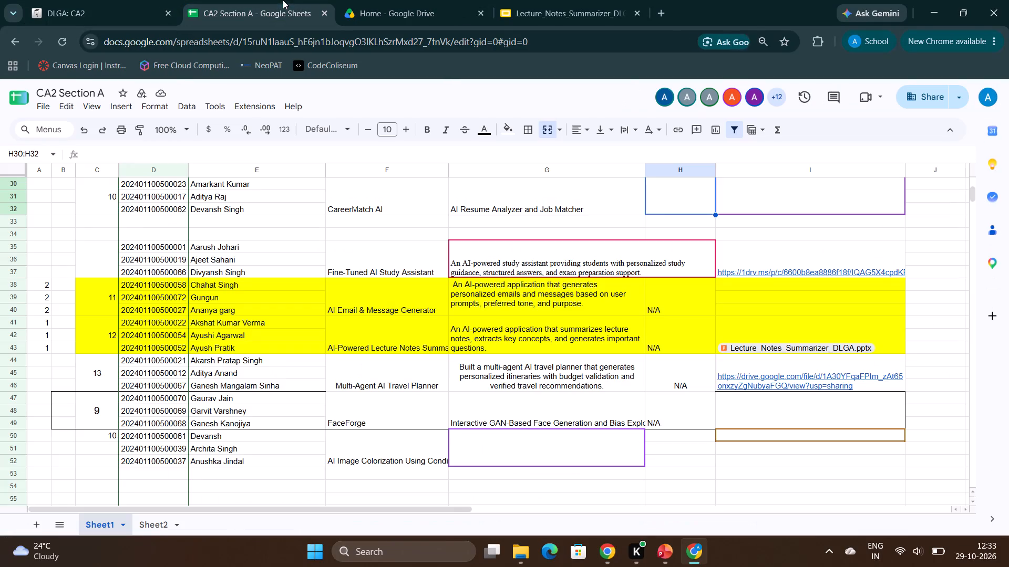
pyautogui.click(537, 0)
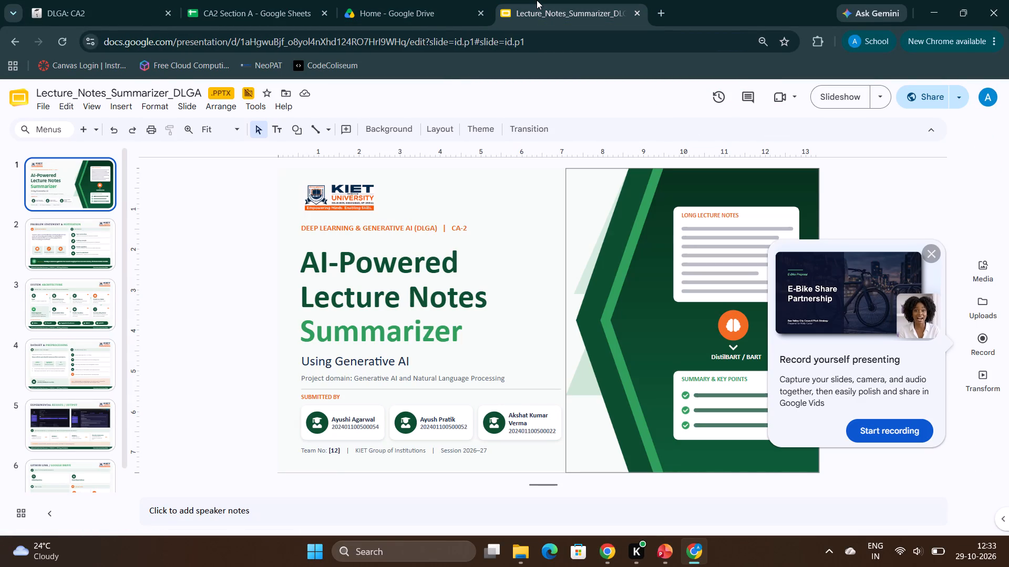
pyautogui.click(424, 0)
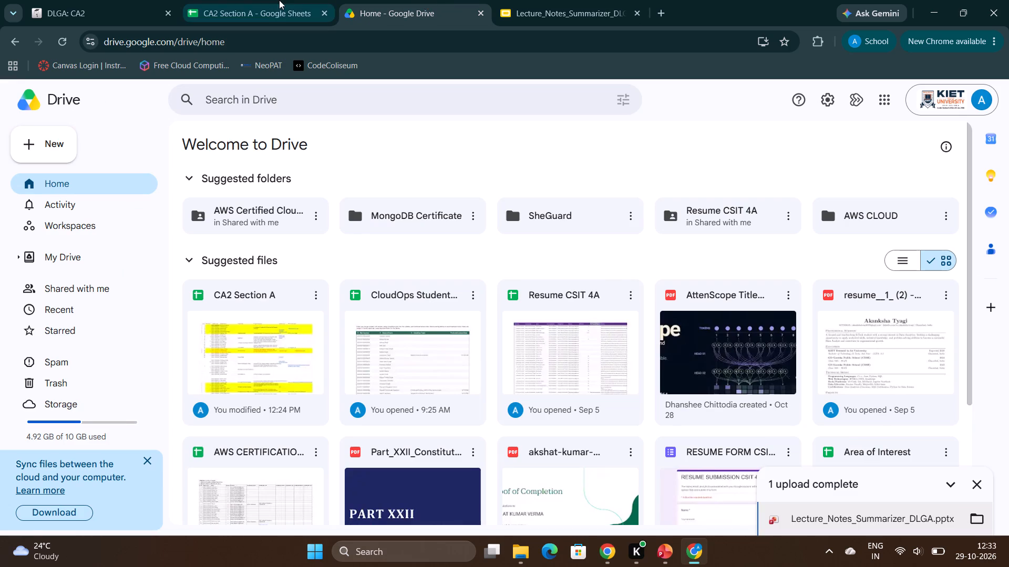
pyautogui.click(279, 0)
pyautogui.click(111, 0)
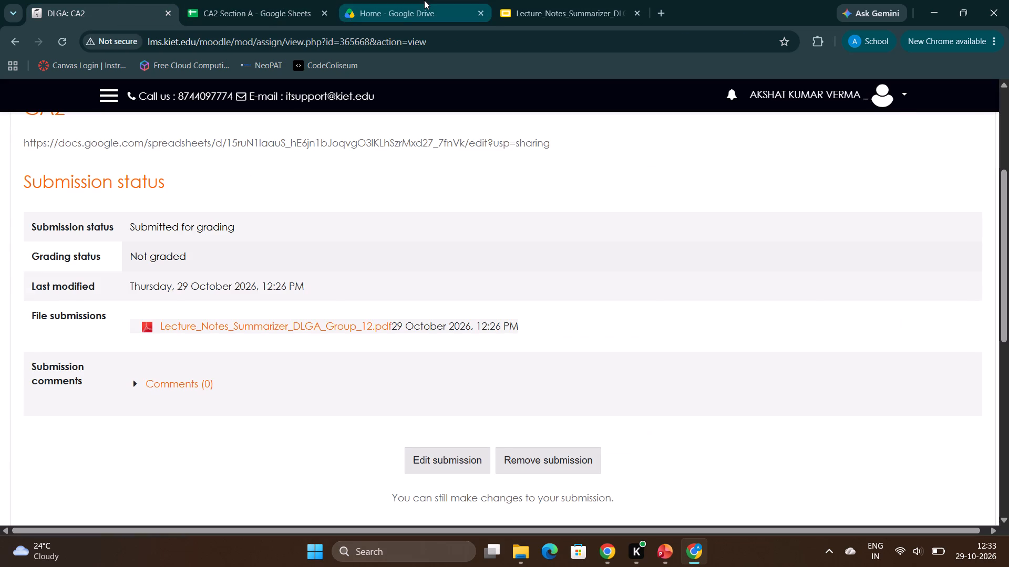
pyautogui.click(424, 0)
pyautogui.click(228, 0)
pyautogui.click(138, 0)
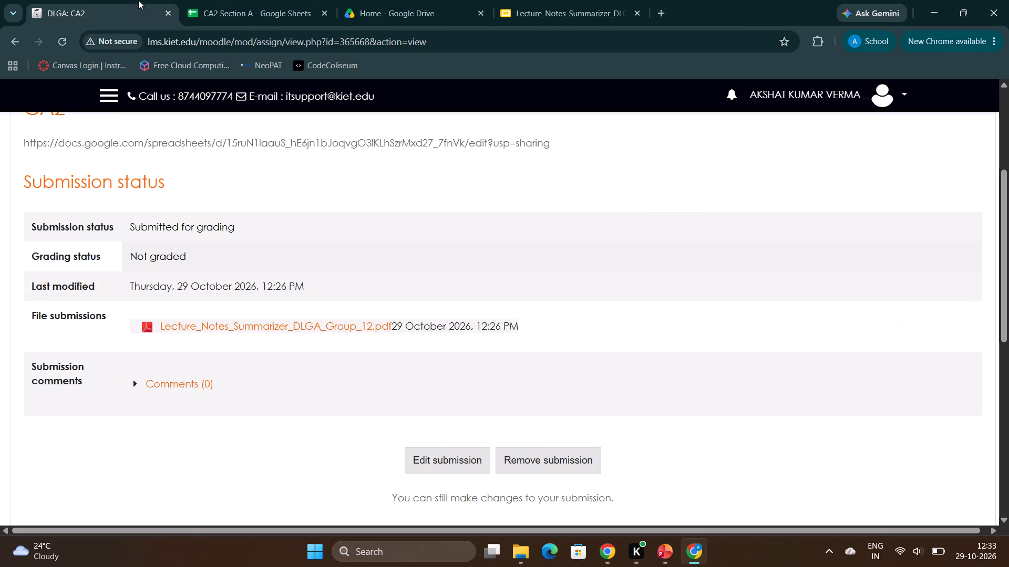
# Close the open CA2 Section A sheet, Google Drive and Lecture_Notes_Summarizer_DLGA presentation pages, keeping only the Moodle assignment.
pyautogui.click(294, 0)
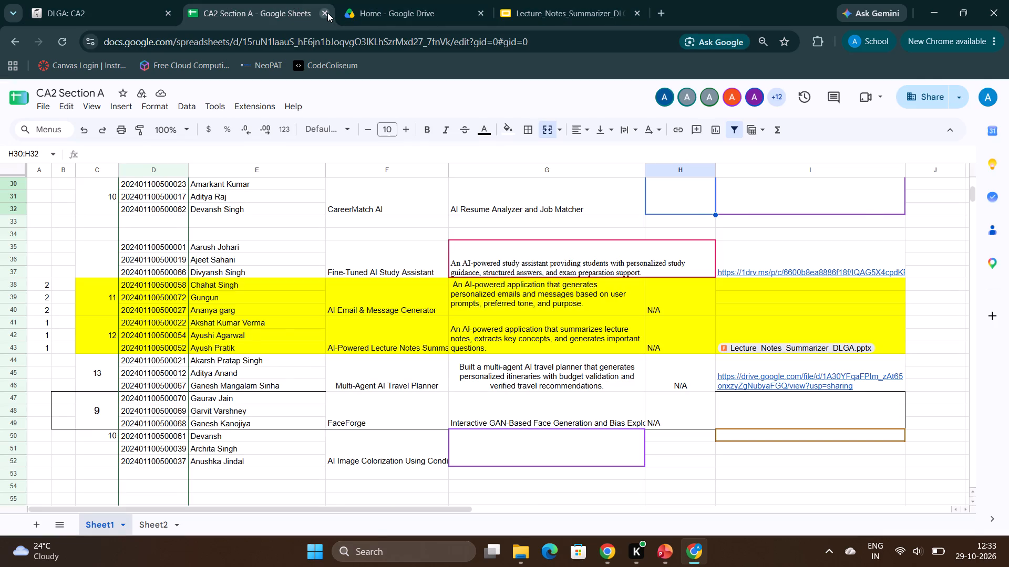
pyautogui.click(327, 13)
pyautogui.click(327, 13)
pyautogui.click(327, 13)
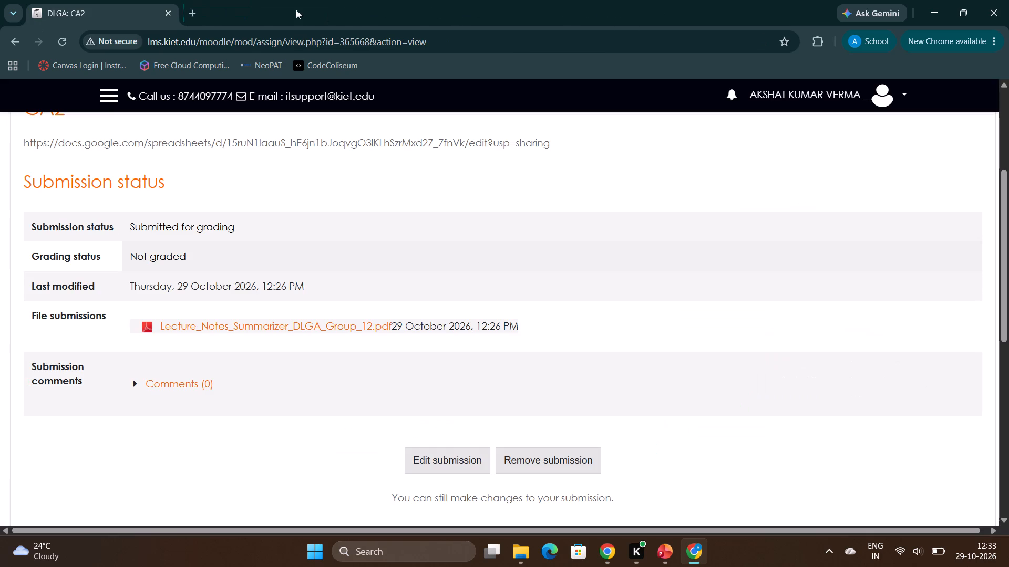
# Copy the spreadsheet link from the Moodle CA2 assignment description and reopen the CA2 Section A sheet with it on a new page.
pyautogui.scroll(1, 195, 159)
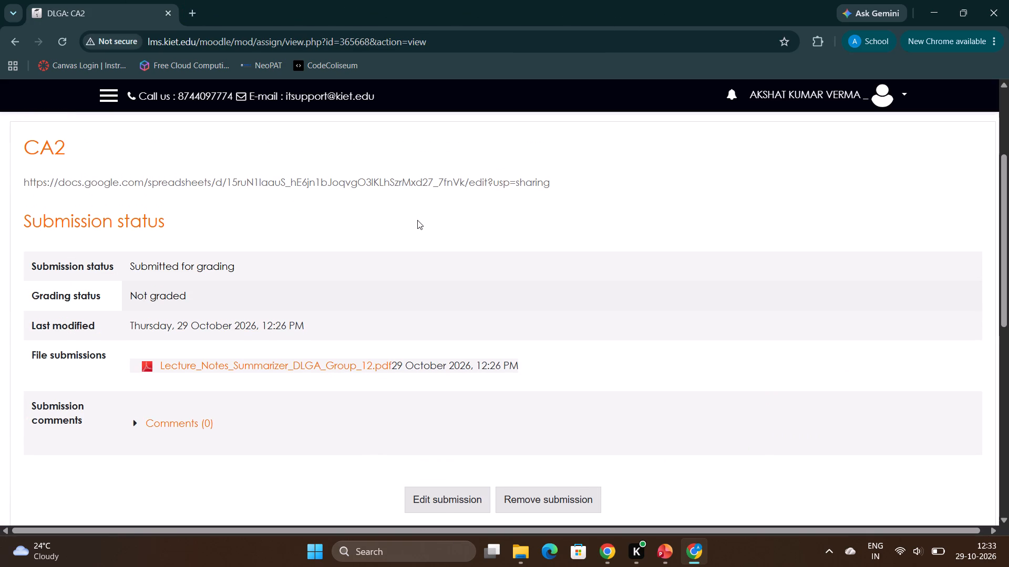
pyautogui.tripleClick(349, 180)
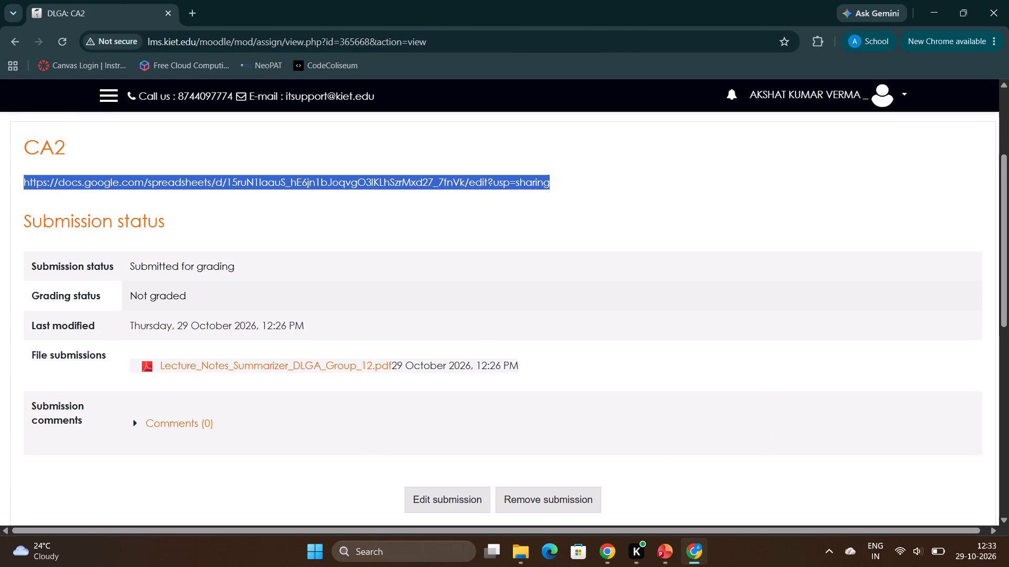
pyautogui.hotkey('ctrl', 'c')
pyautogui.click(188, 0)
pyautogui.hotkey('ctrl', 'v')
pyautogui.press('Return')
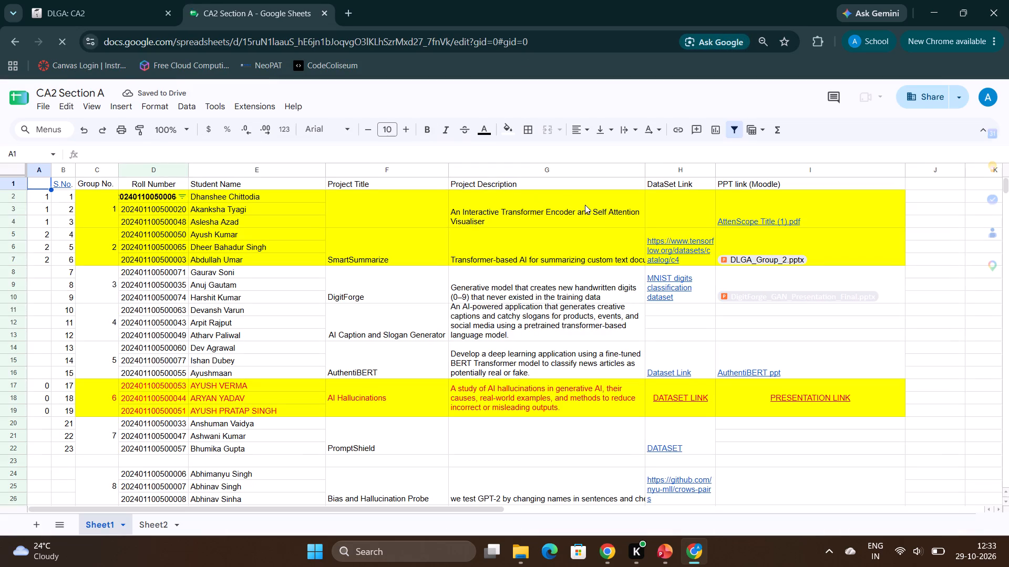
pyautogui.scroll(-3, 650, 283)
pyautogui.scroll(5, 650, 283)
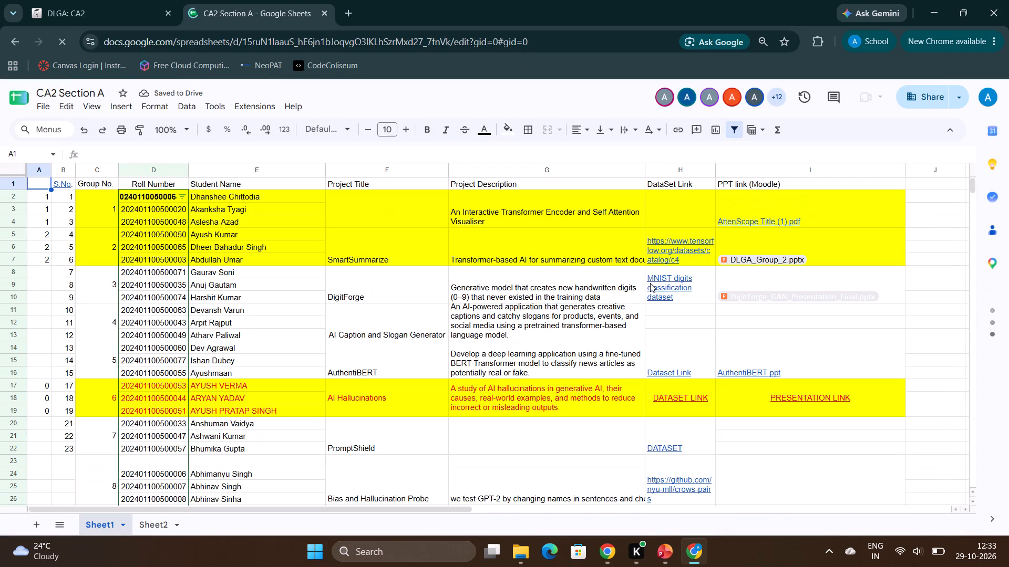
# Look through the group entries in Sheet1 of the CA2 Section A sheet, including group 12's row with its presentation link.
pyautogui.scroll(-1, 650, 283)
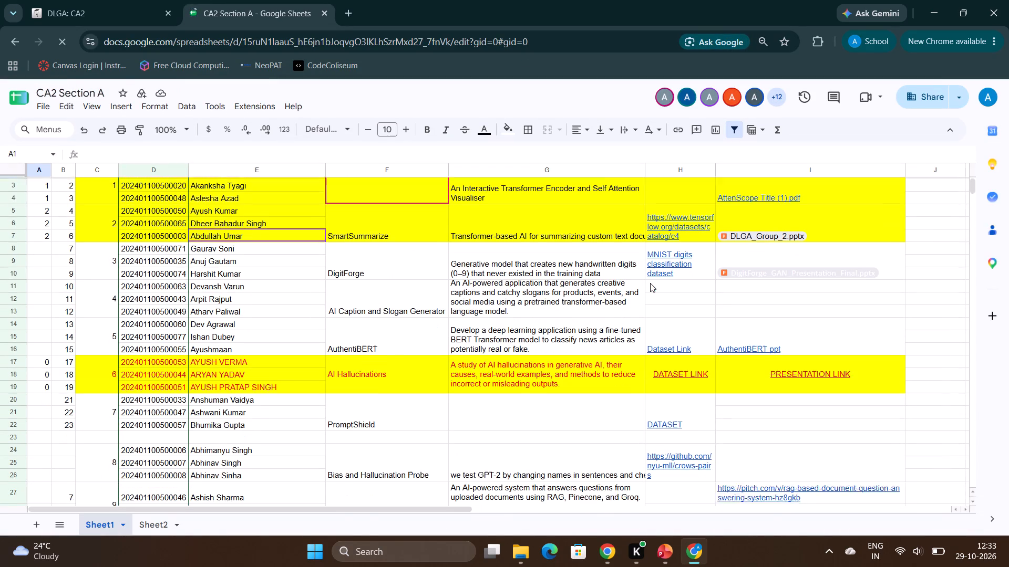
pyautogui.scroll(-3, 650, 283)
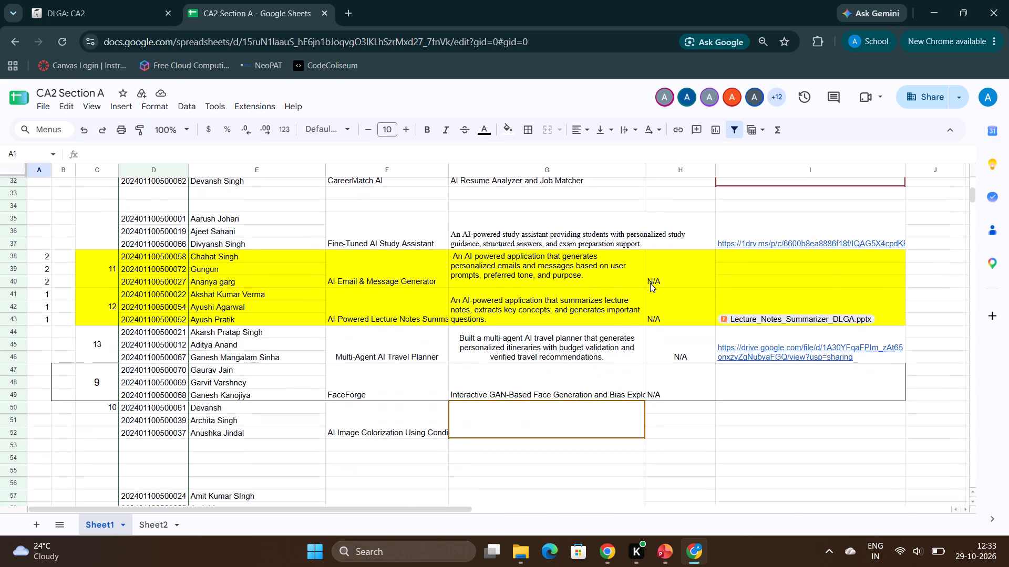
pyautogui.scroll(-2, 650, 283)
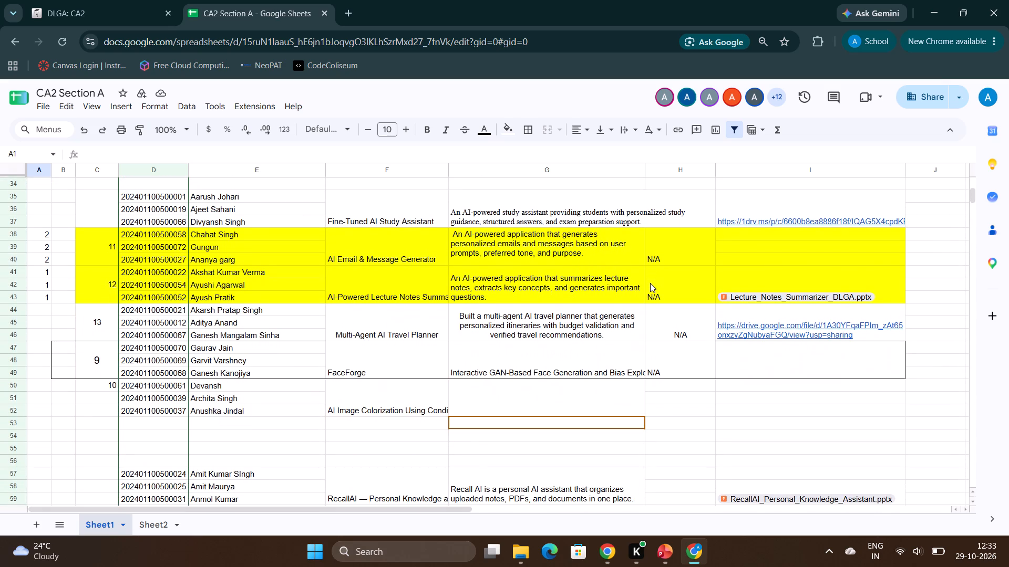
pyautogui.scroll(-5, 682, 289)
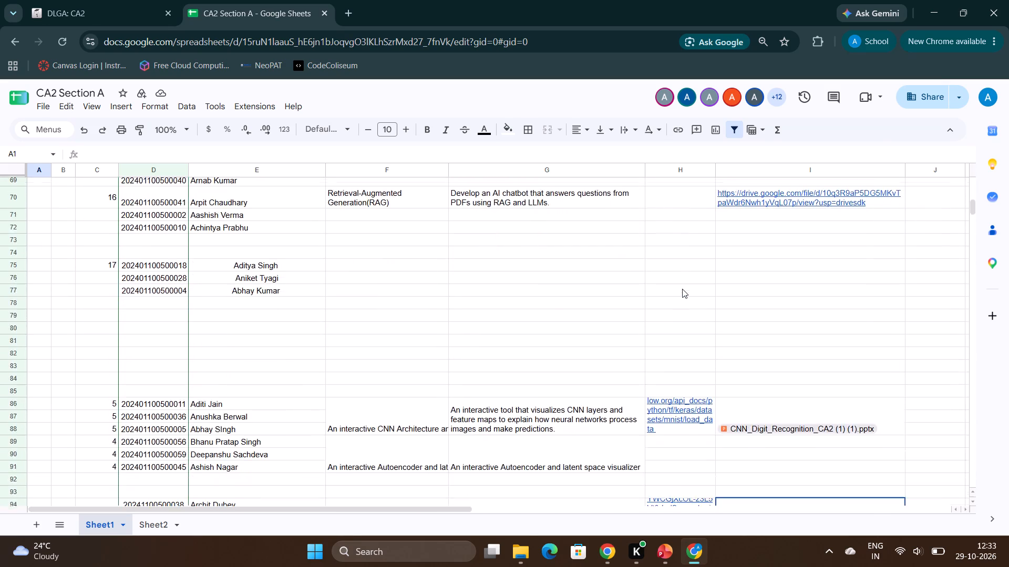
pyautogui.scroll(-2, 682, 289)
pyautogui.scroll(7, 682, 289)
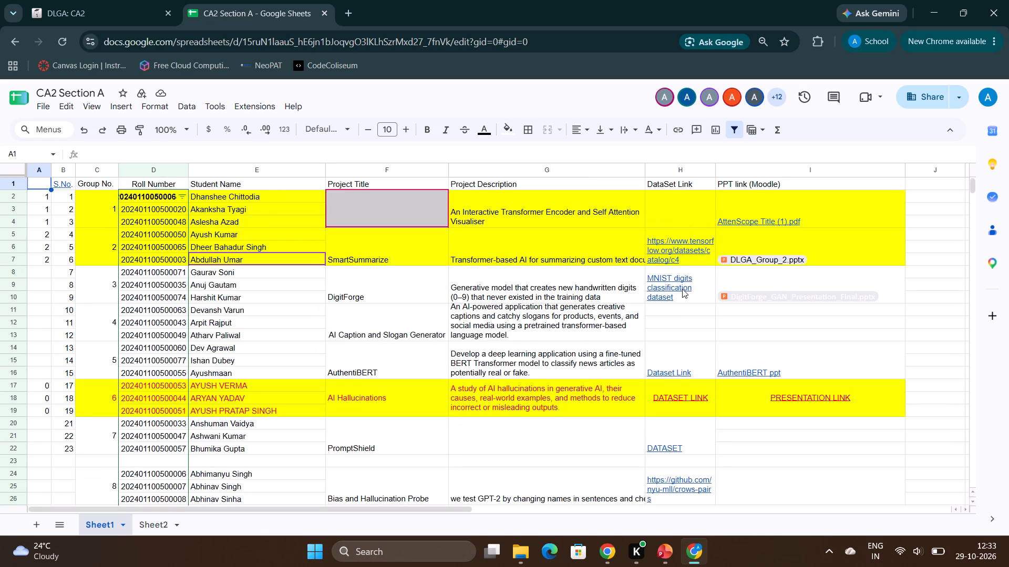